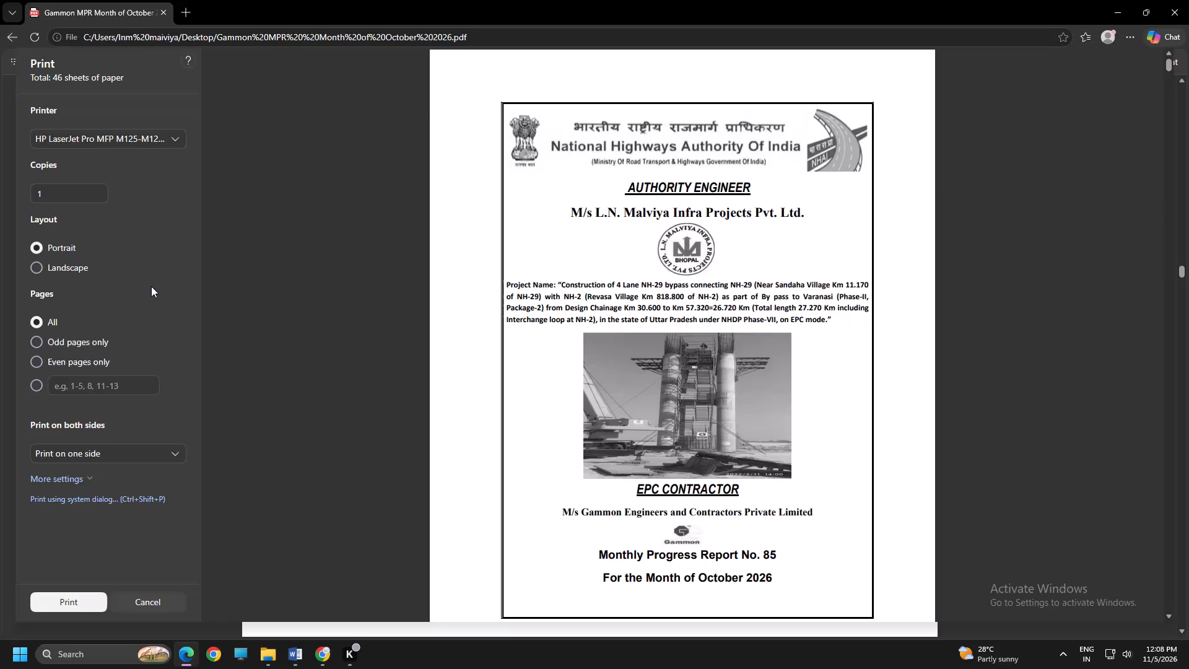
Restrict the print job for the October 2026 progress report to the custom page range 16-31.
{"action": "left_click", "coordinate": [110, 386]}
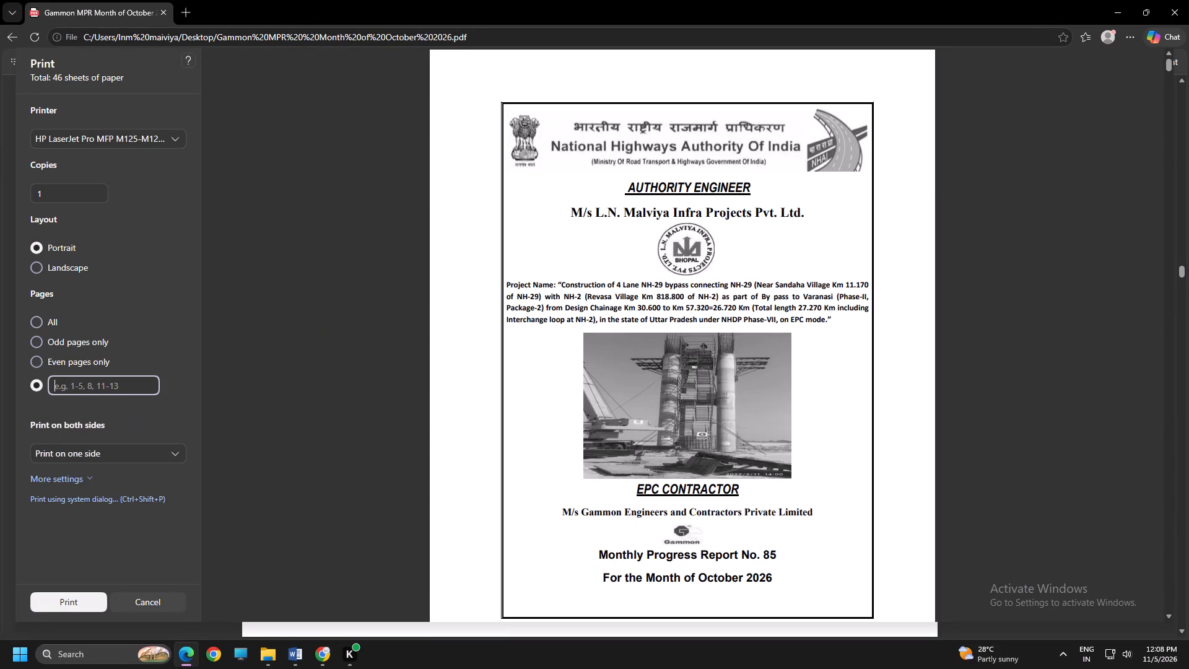
{"action": "type", "text": "16"}
{"action": "key", "text": "minus"}
{"action": "key", "text": "3"}
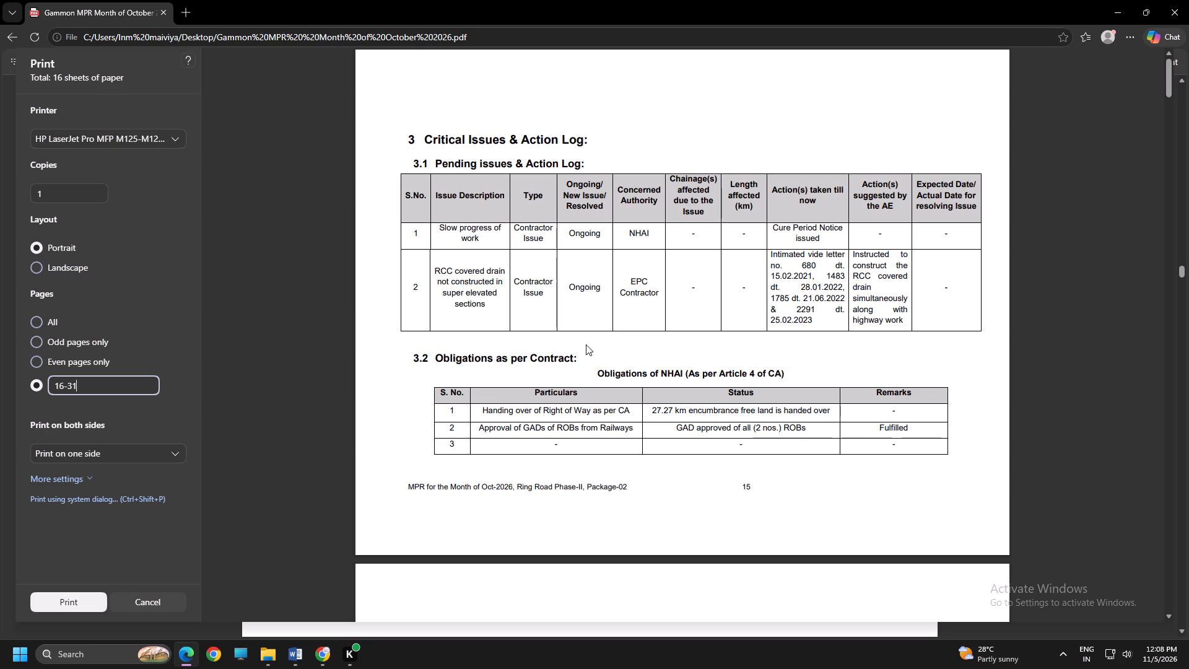
Examine the print preview of the selected report pages through to the last sheet.
{"action": "scroll", "coordinate": [586, 341], "scroll_direction": "down", "scroll_amount": 17}
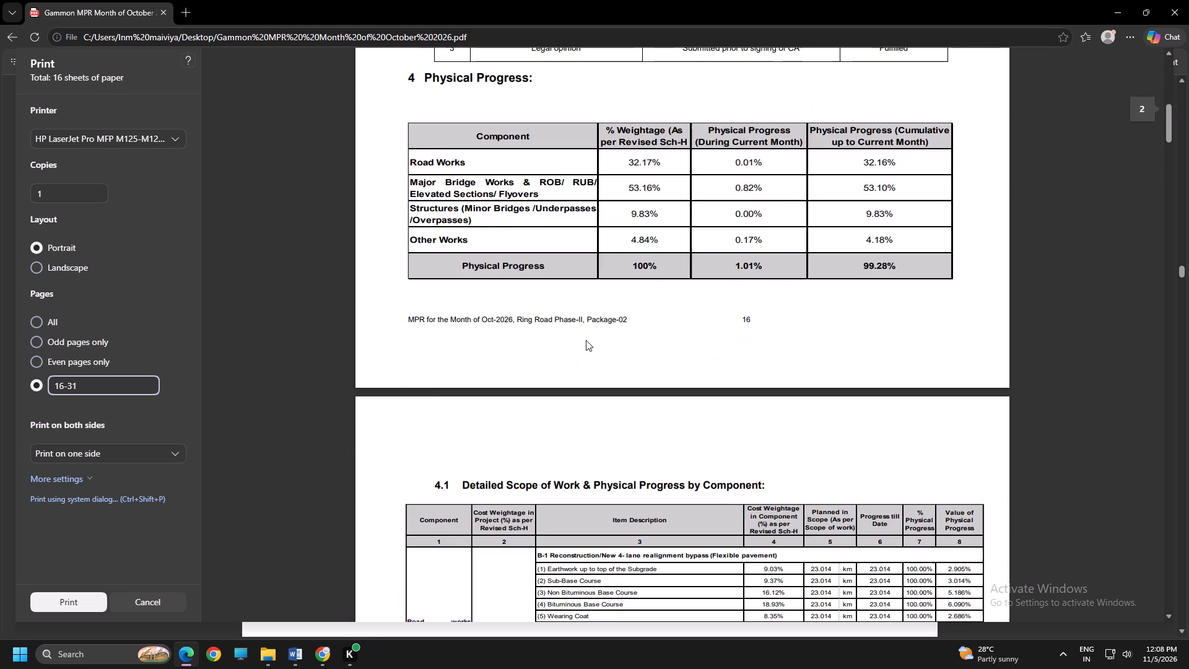
{"action": "left_click_drag", "start_coordinate": [1165, 151], "coordinate": [1174, 181]}
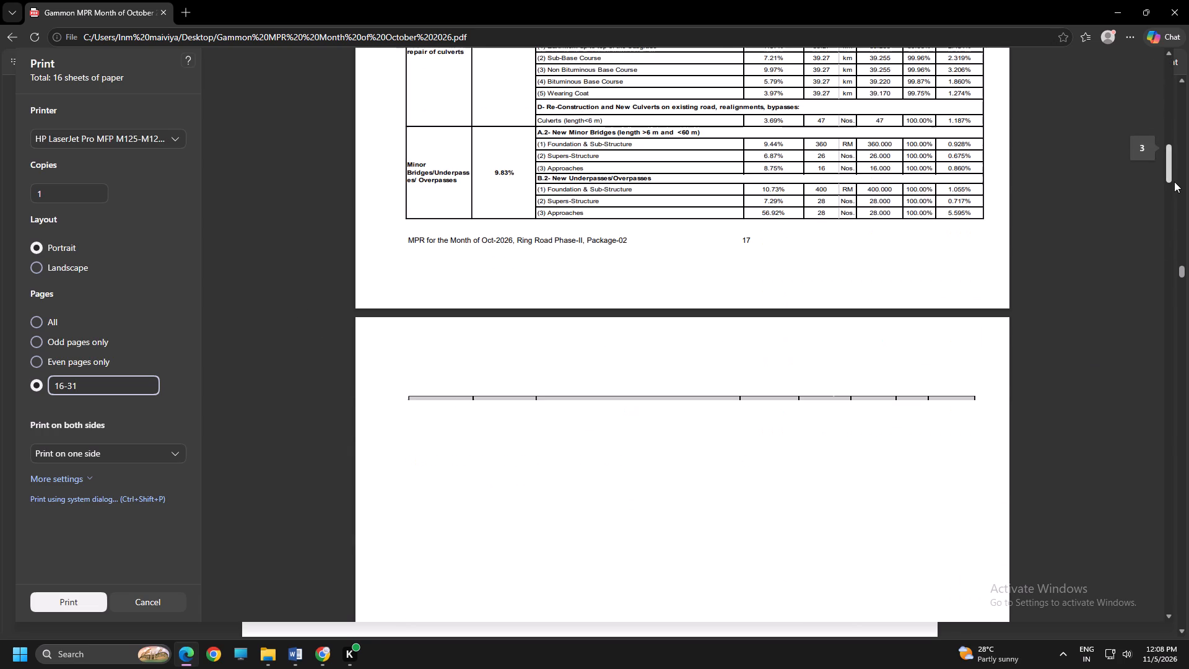
{"action": "left_click_drag", "start_coordinate": [1174, 181], "coordinate": [1157, 538]}
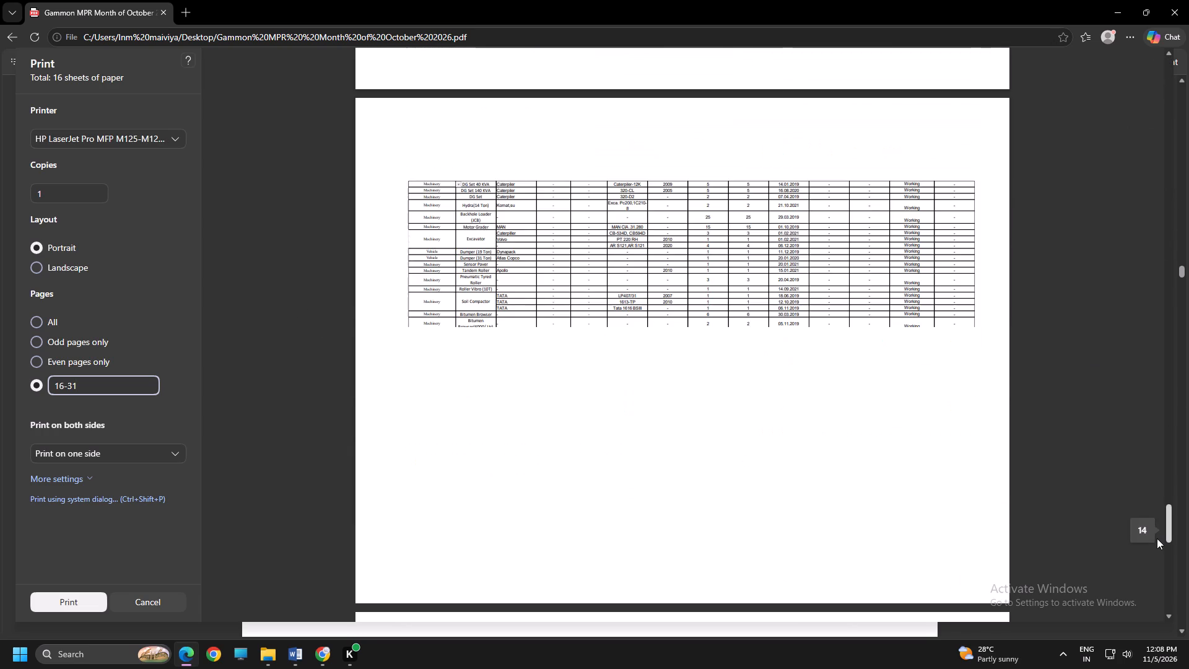
{"action": "left_click_drag", "start_coordinate": [1157, 538], "coordinate": [1153, 609]}
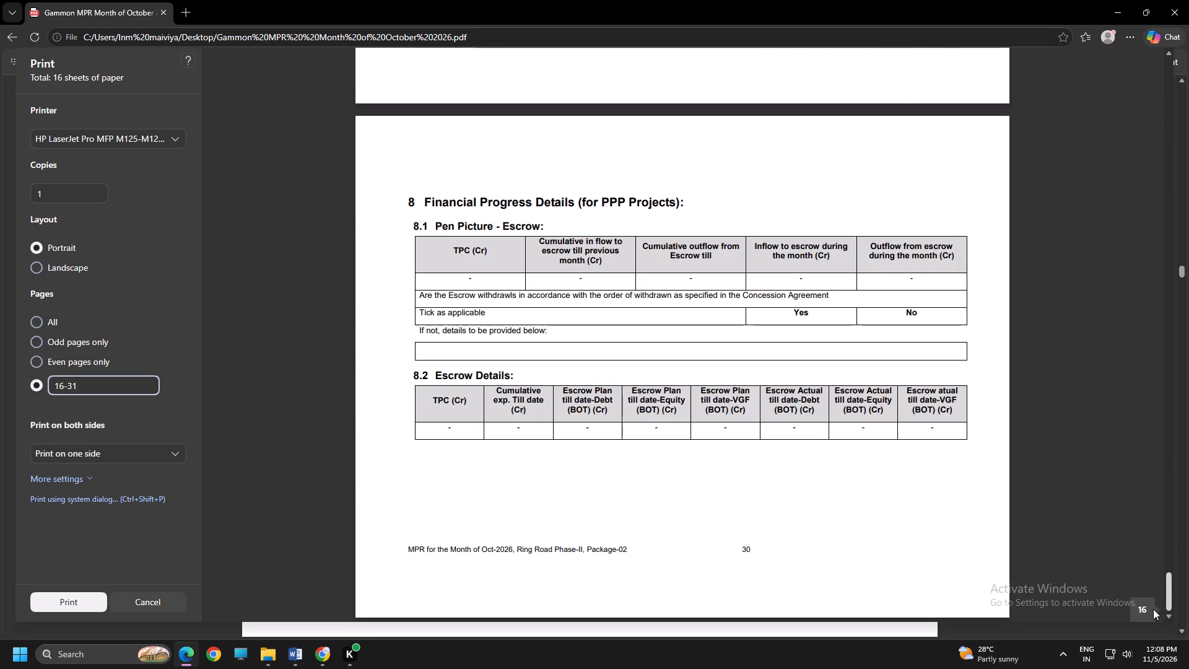
{"action": "left_click_drag", "start_coordinate": [1153, 609], "coordinate": [1143, 609]}
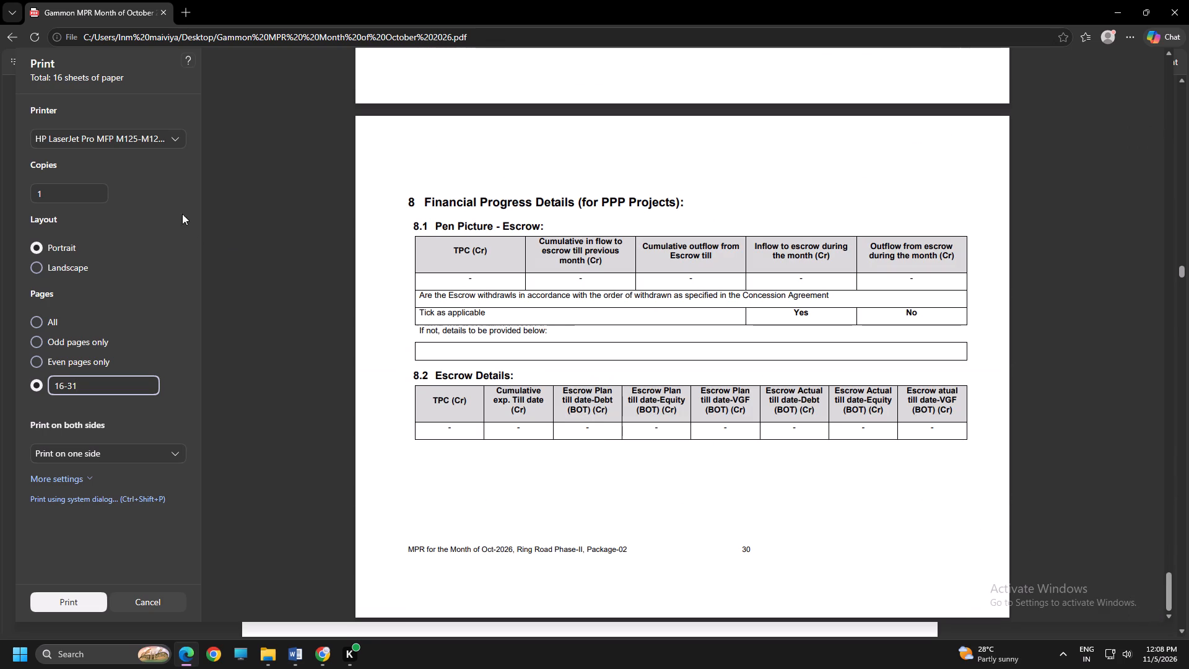
Set the number of copies to 3 and send the selected pages to the printer.
{"action": "left_click", "coordinate": [95, 188]}
{"action": "left_click", "coordinate": [96, 188]}
{"action": "left_click", "coordinate": [96, 188]}
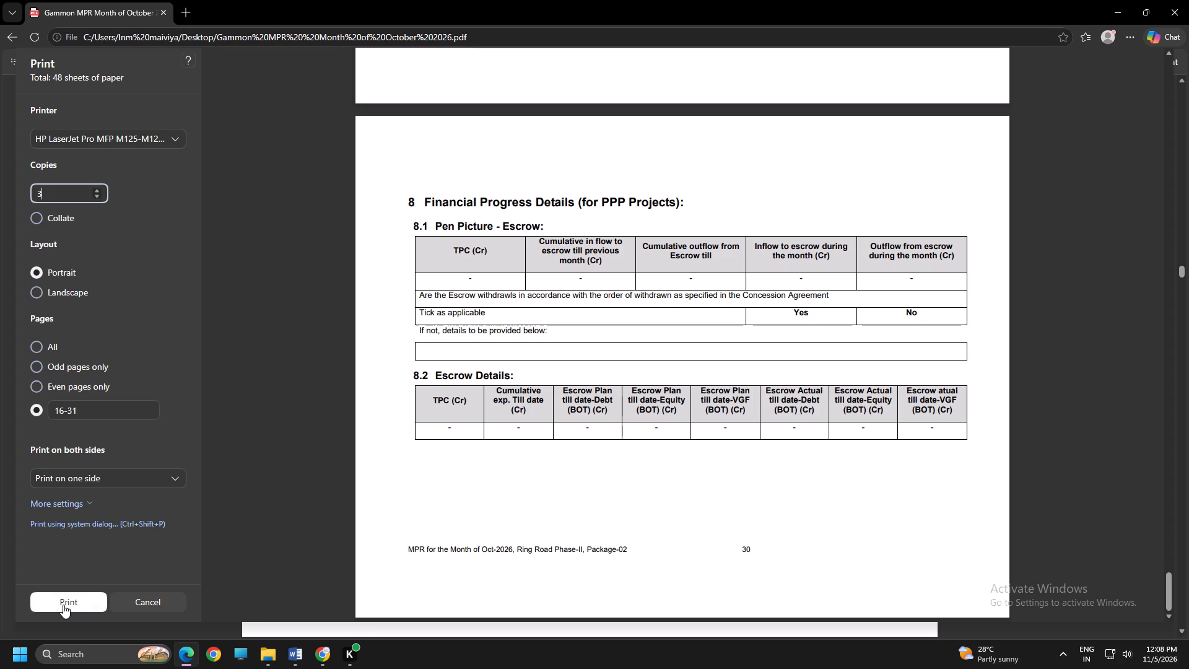
{"action": "left_click", "coordinate": [63, 605]}
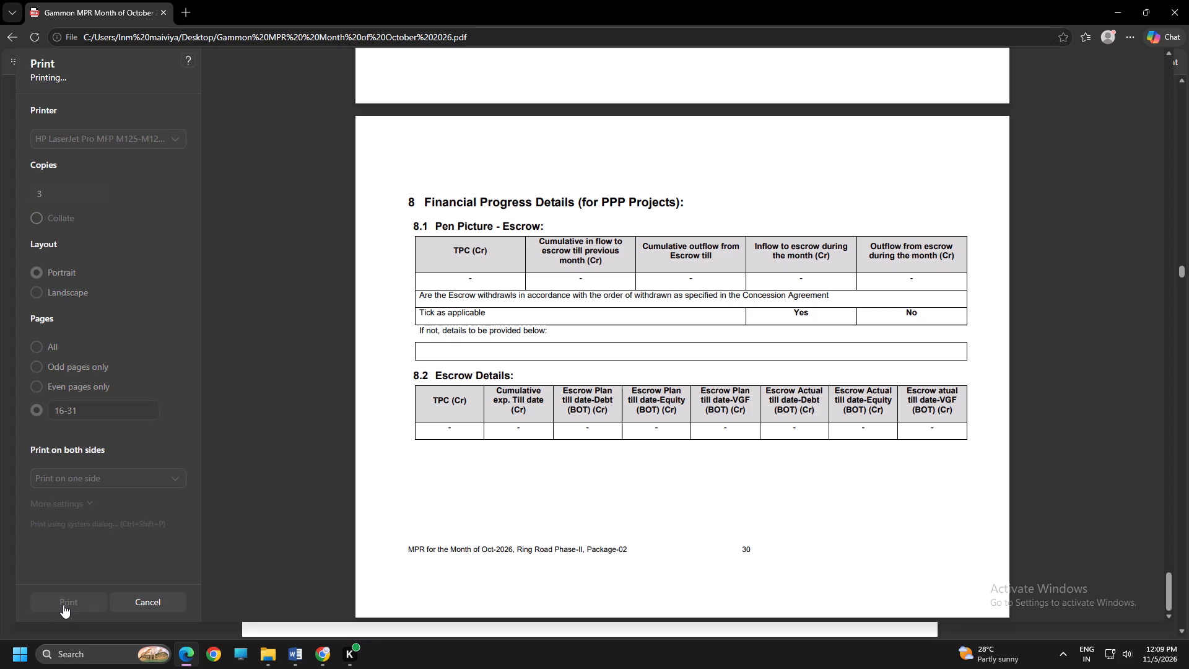
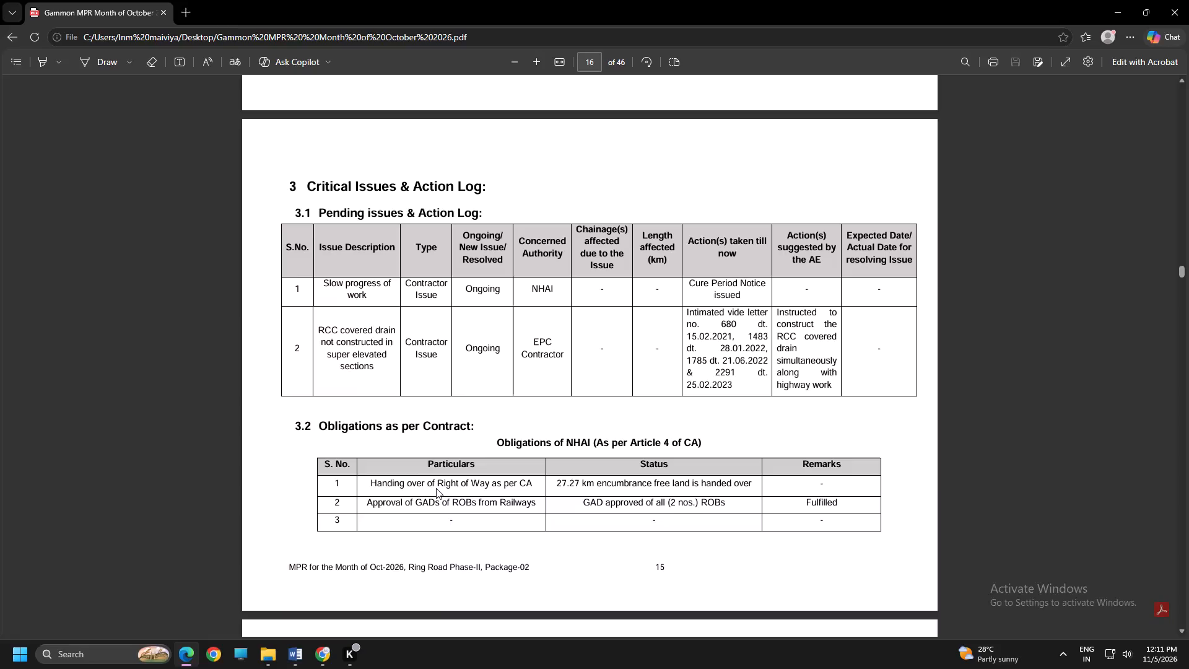
Examine the October 2026 report from the contract obligations on page 16 through the S-curve pages.
{"action": "scroll", "coordinate": [663, 414], "scroll_direction": "down", "scroll_amount": 4}
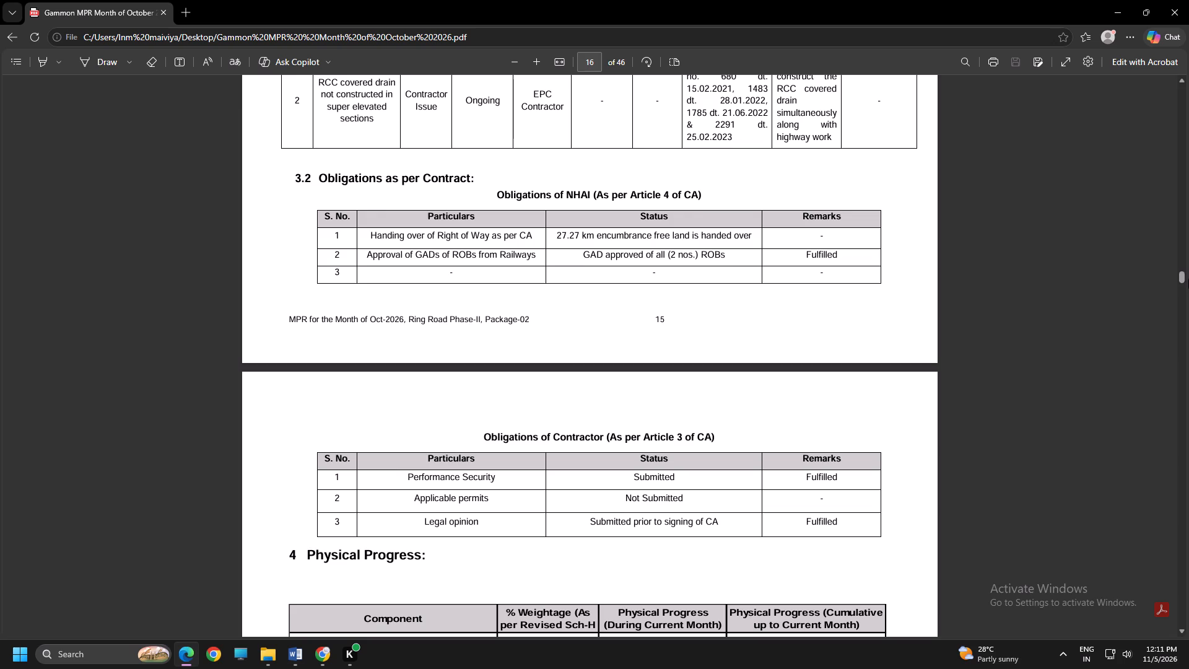
{"action": "left_click_drag", "start_coordinate": [1179, 275], "coordinate": [1177, 346]}
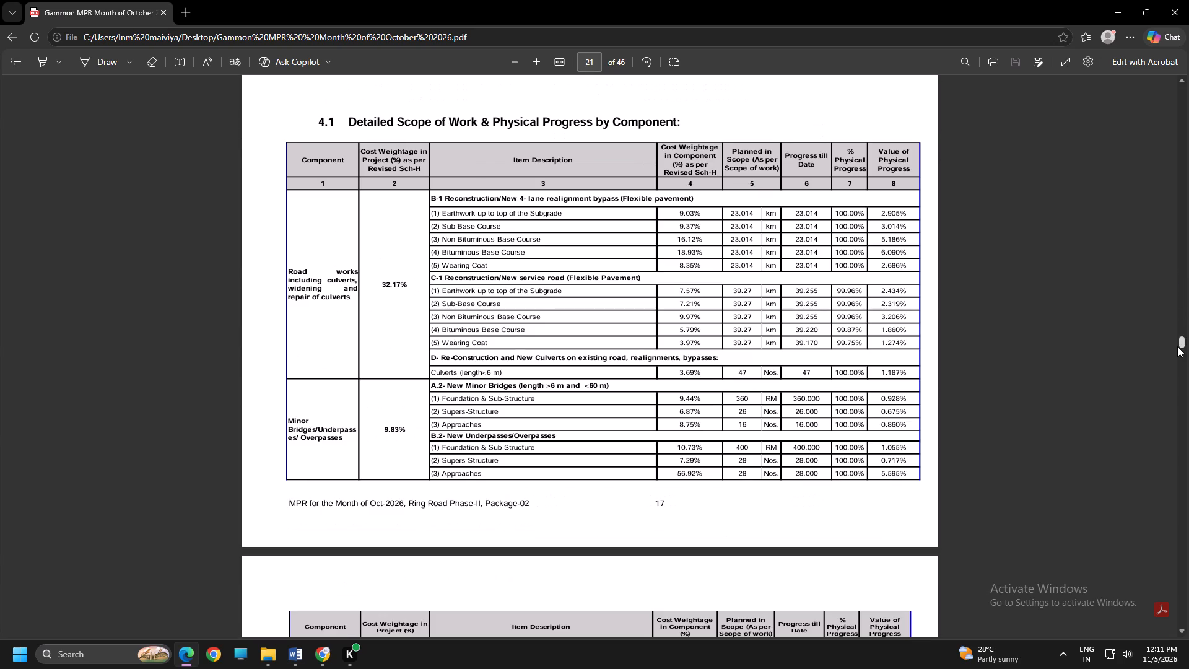
{"action": "left_click_drag", "start_coordinate": [1177, 346], "coordinate": [1177, 432]}
{"action": "scroll", "coordinate": [687, 409], "scroll_direction": "down", "scroll_amount": 7}
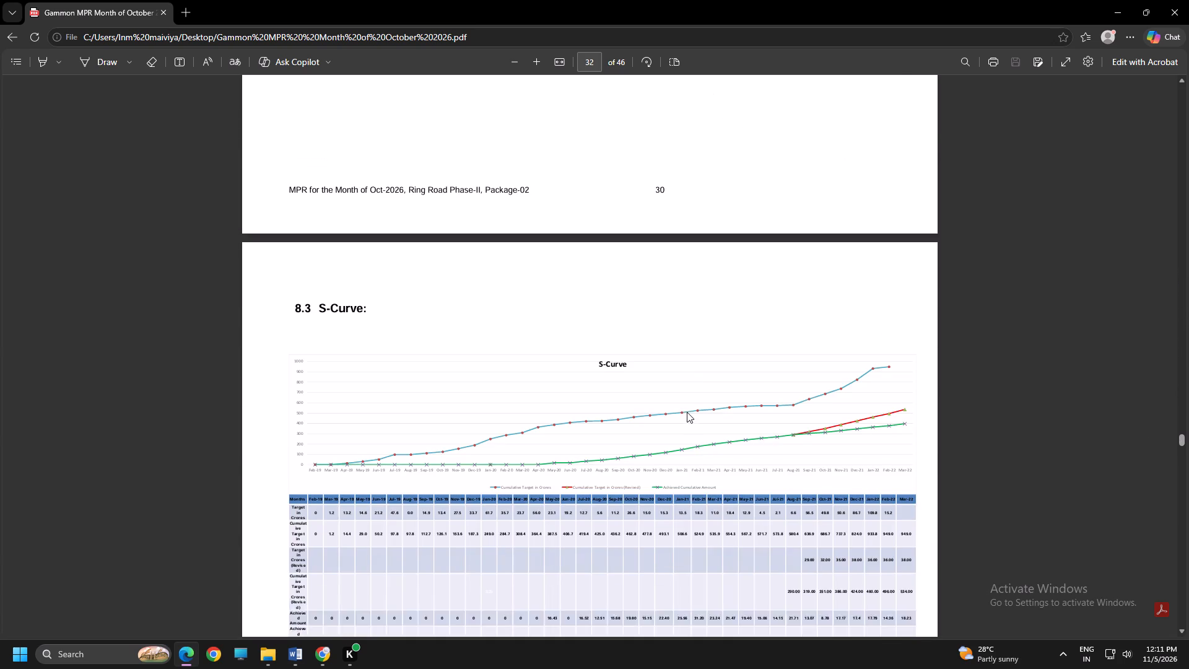
{"action": "scroll", "coordinate": [687, 412], "scroll_direction": "down", "scroll_amount": 19}
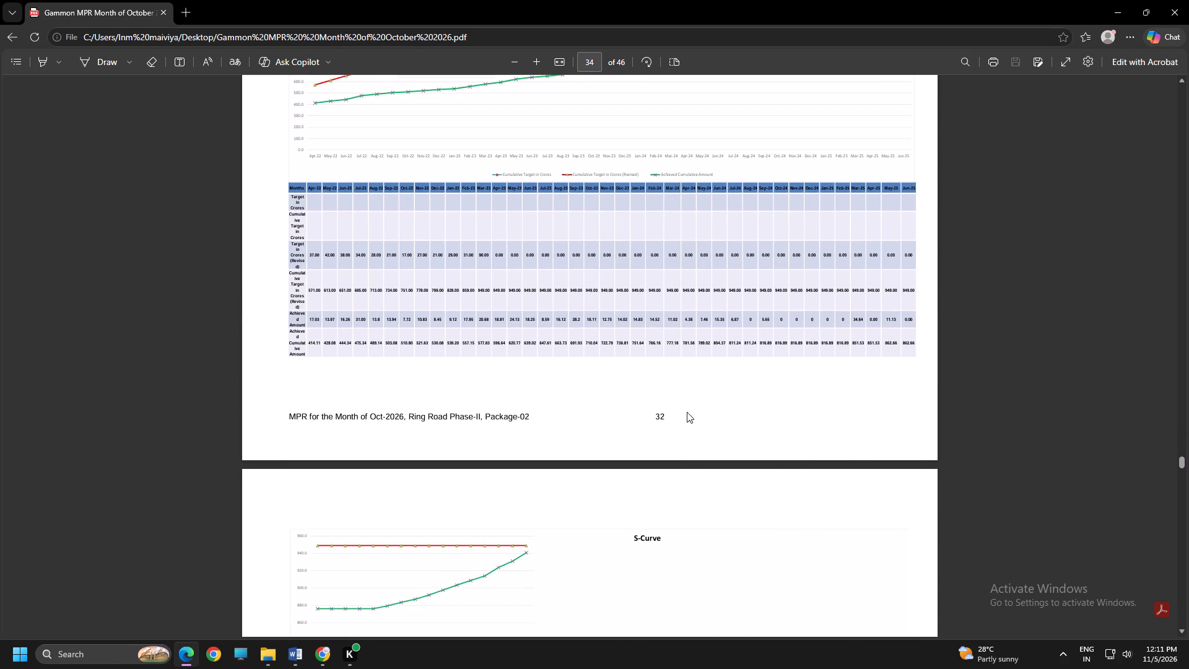
{"action": "scroll", "coordinate": [687, 412], "scroll_direction": "down", "scroll_amount": 5}
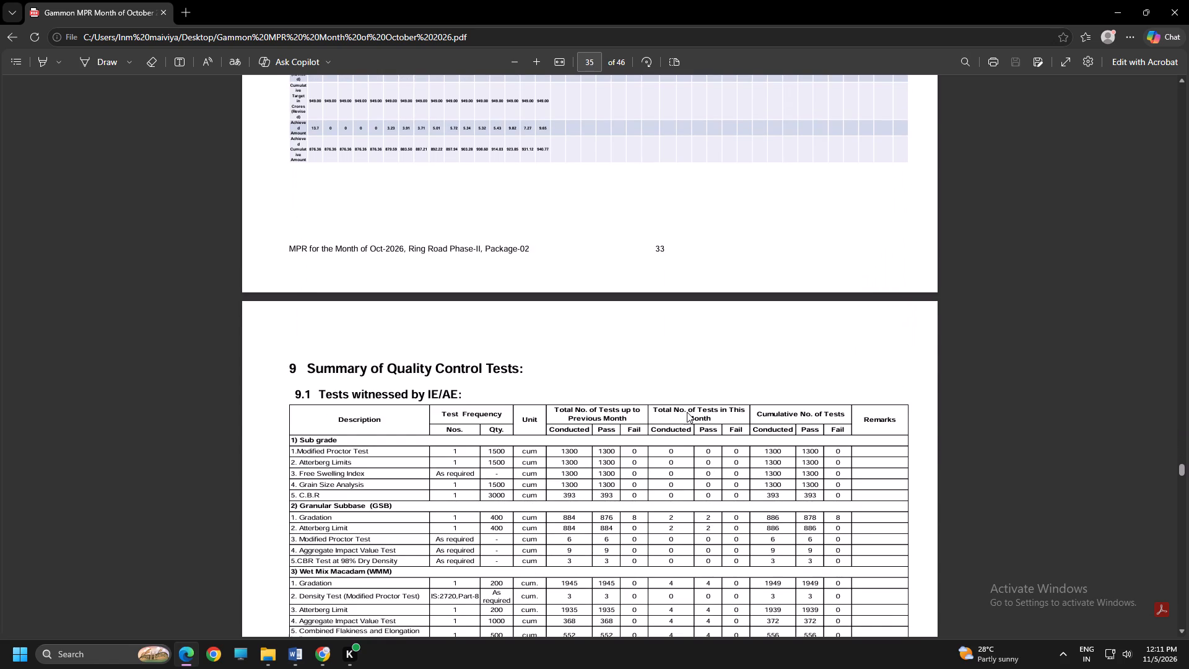
Examine the quality control test tables in section 9, covering tests witnessed and tests conducted by IE/AE.
{"action": "scroll", "coordinate": [687, 412], "scroll_direction": "down", "scroll_amount": 9}
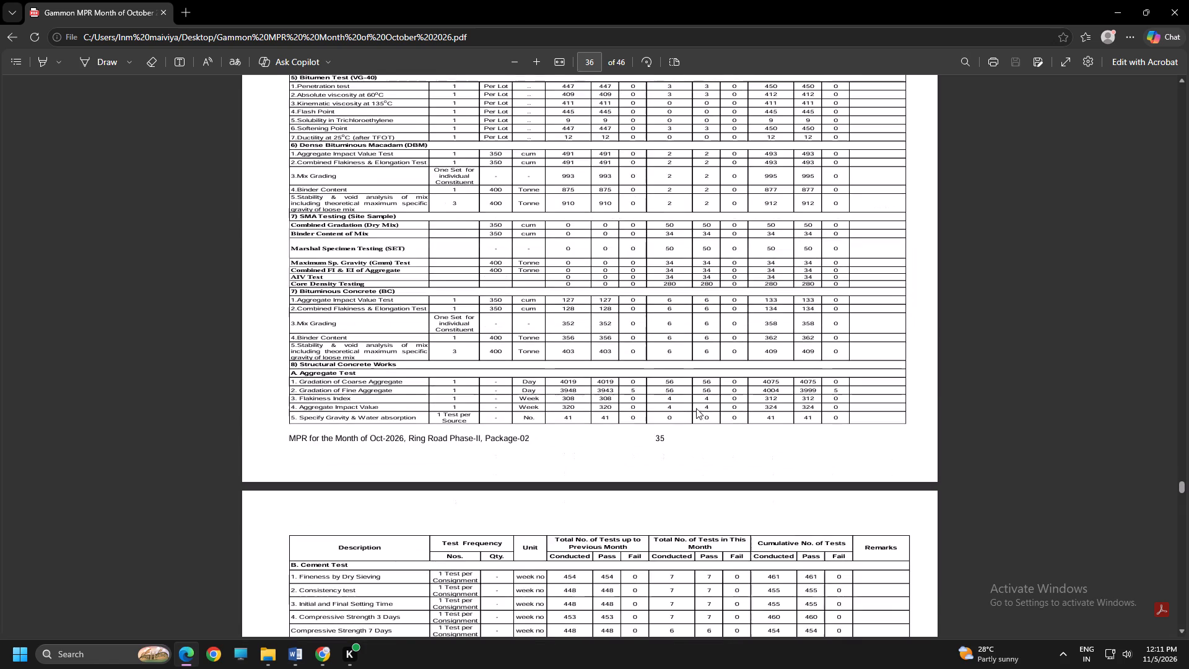
{"action": "scroll", "coordinate": [701, 406], "scroll_direction": "down", "scroll_amount": 10}
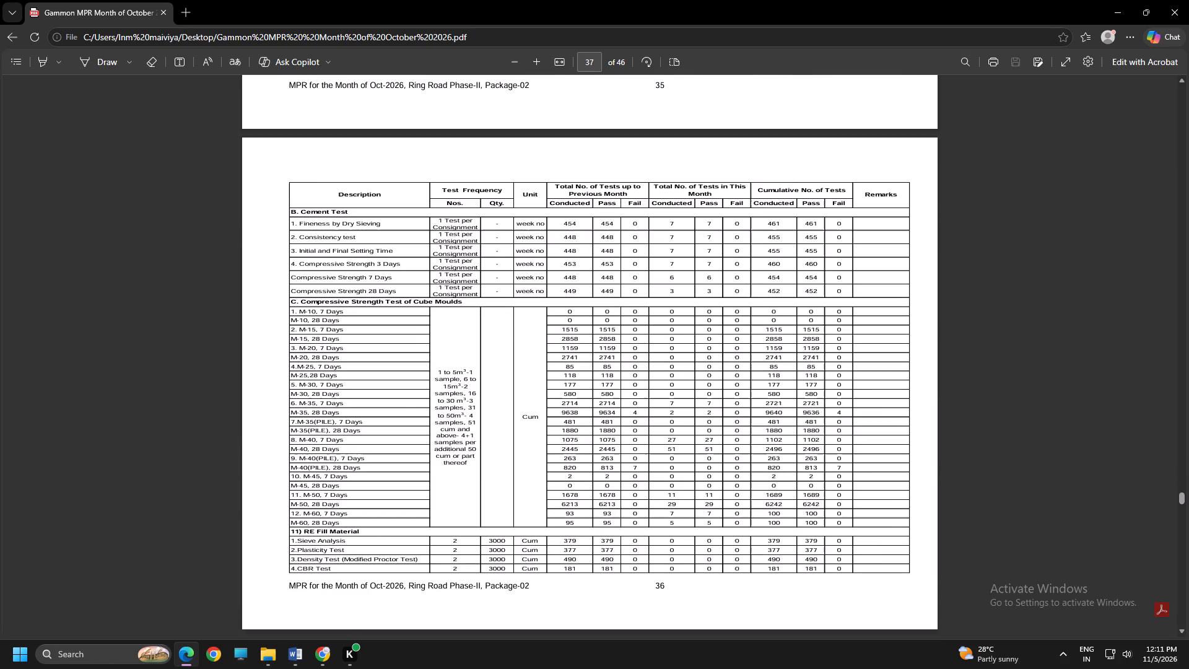
{"action": "scroll", "coordinate": [701, 406], "scroll_direction": "down", "scroll_amount": 4}
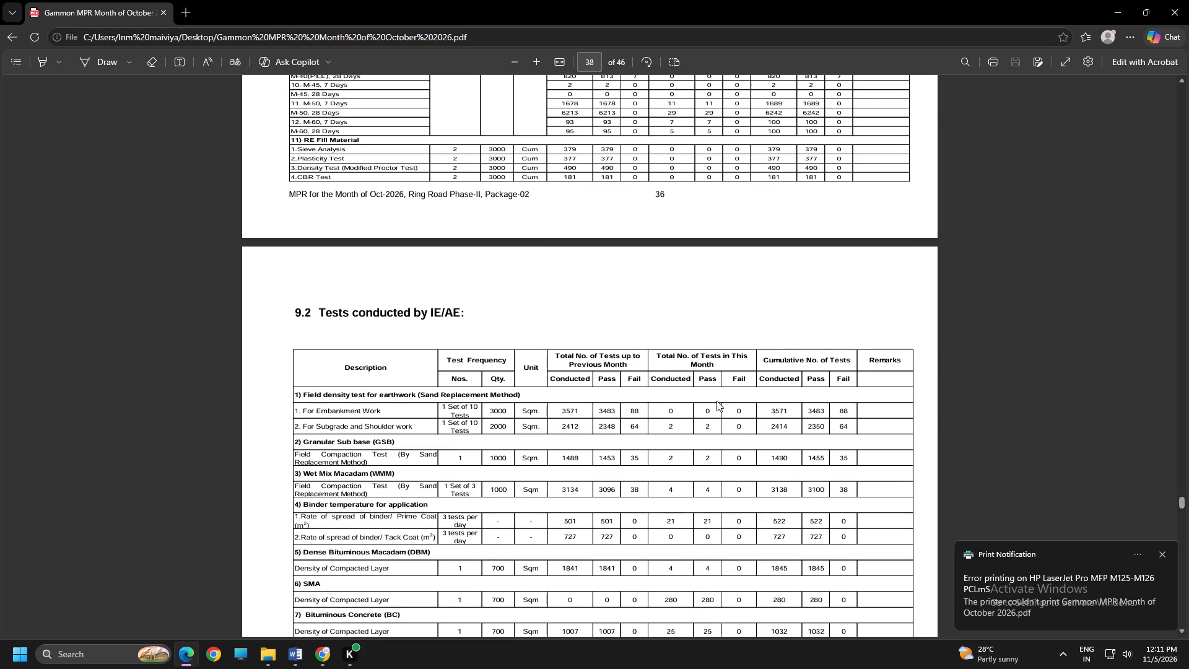
{"action": "scroll", "coordinate": [716, 401], "scroll_direction": "down", "scroll_amount": 10}
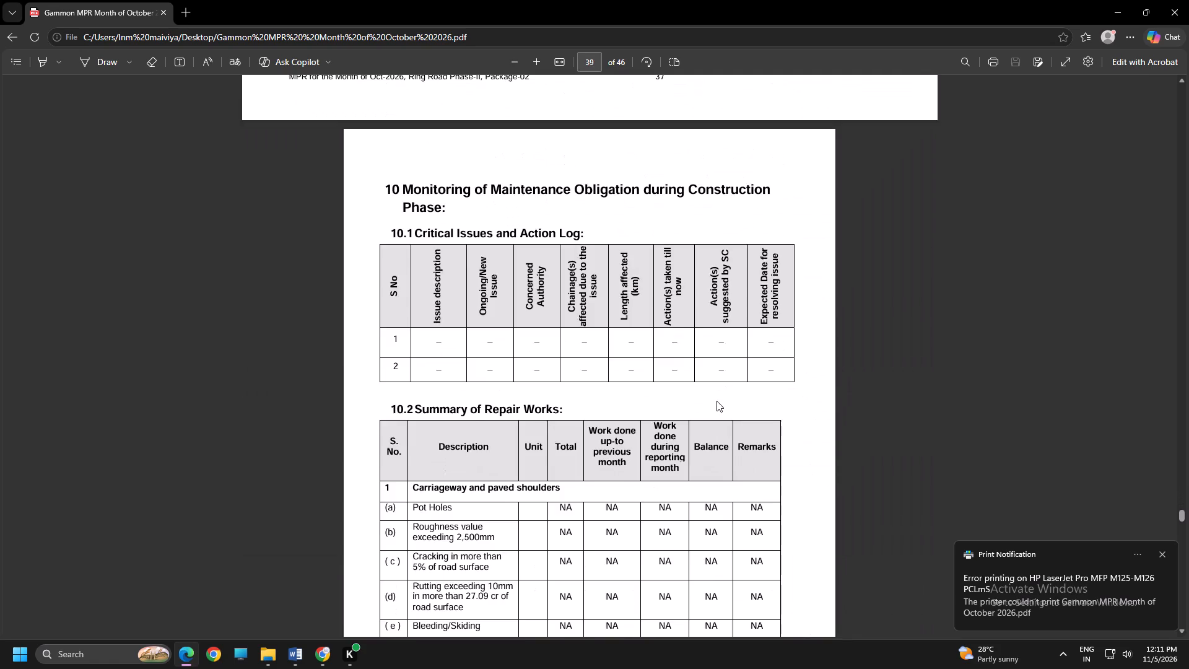
Examine the report pages from the Summary of Repair Works through to the Site Photographs.
{"action": "scroll", "coordinate": [716, 401], "scroll_direction": "down", "scroll_amount": 10}
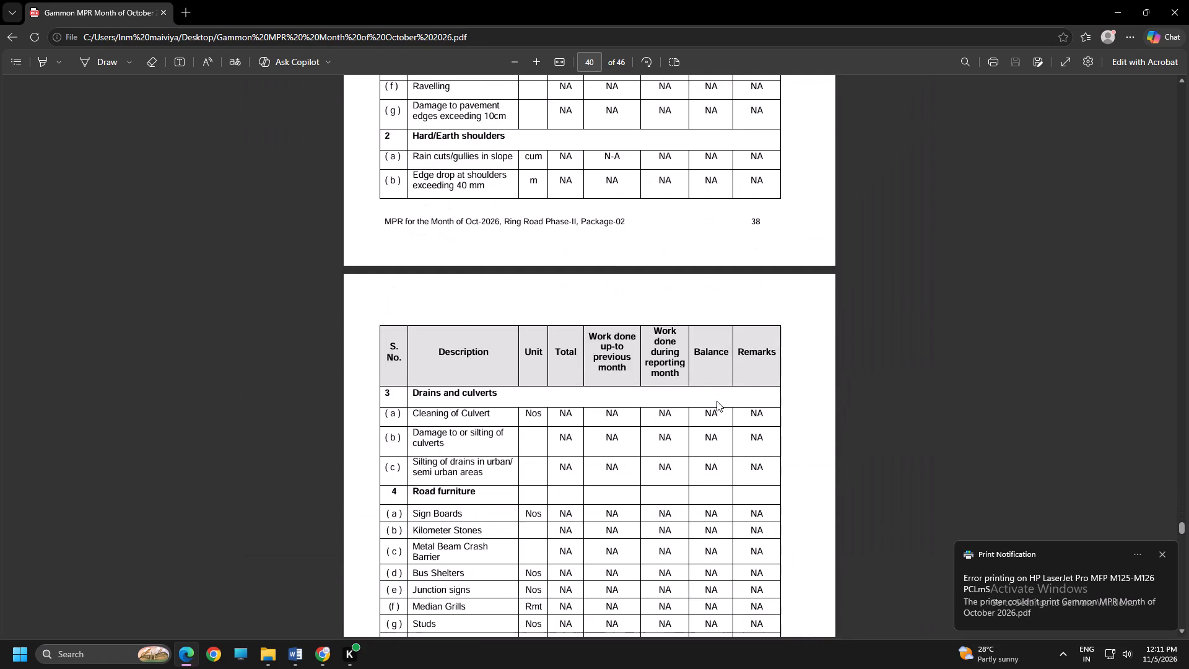
{"action": "scroll", "coordinate": [716, 401], "scroll_direction": "down", "scroll_amount": 5}
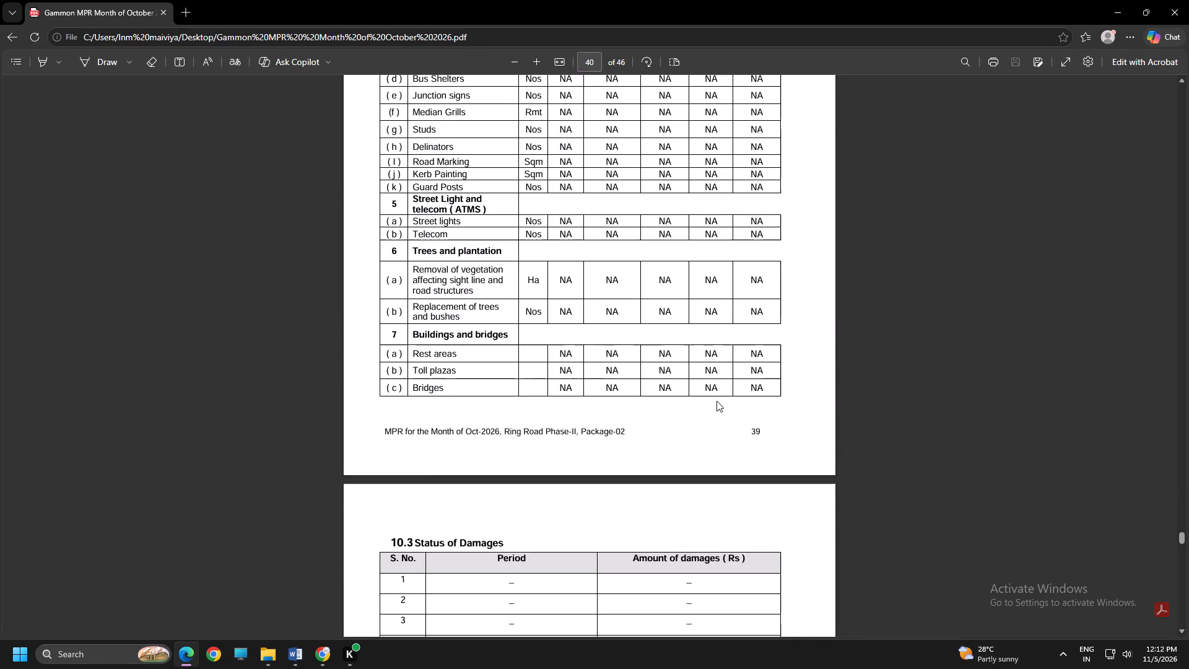
{"action": "scroll", "coordinate": [716, 401], "scroll_direction": "down", "scroll_amount": 20}
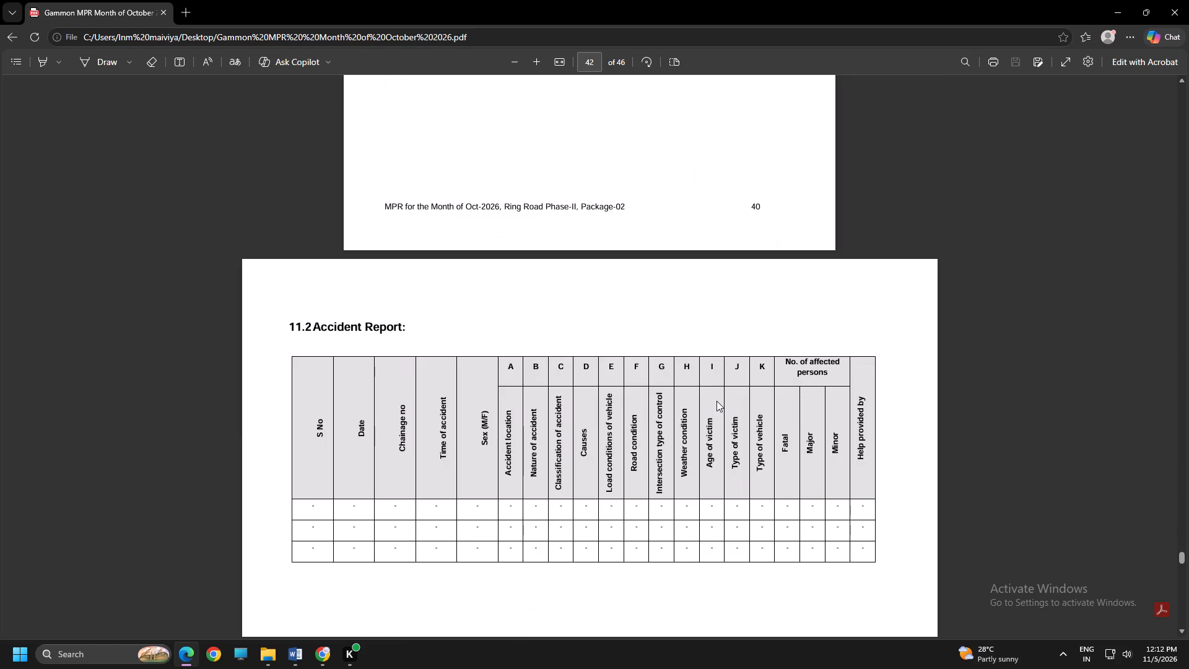
{"action": "scroll", "coordinate": [716, 401], "scroll_direction": "down", "scroll_amount": 6}
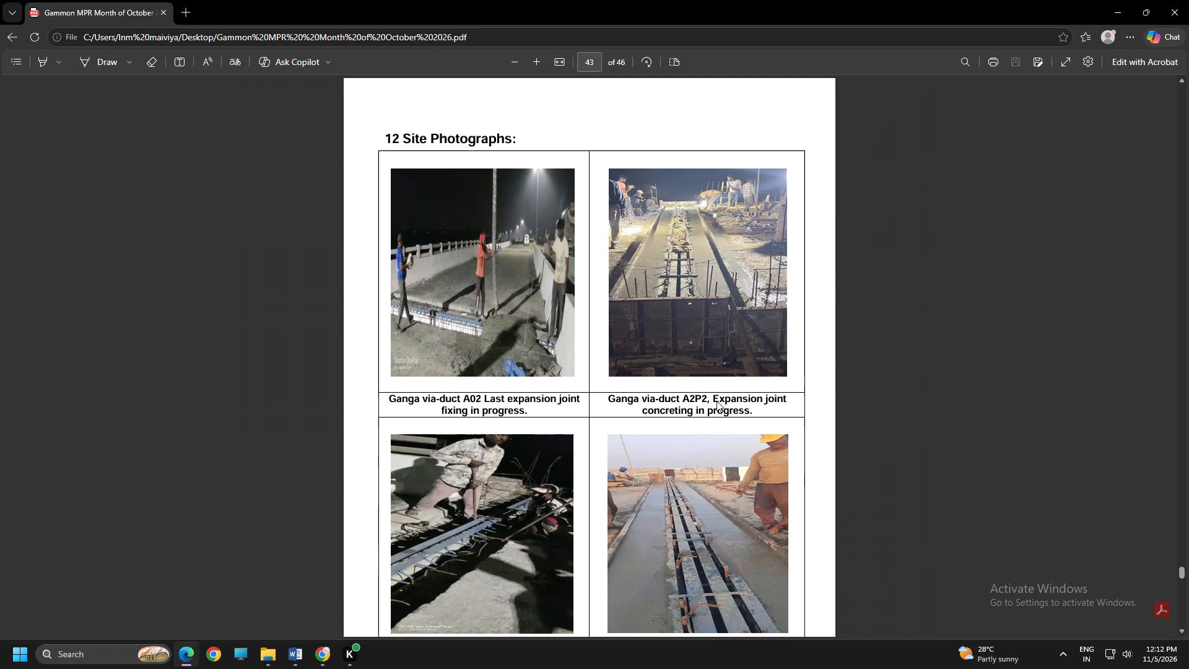
{"action": "scroll", "coordinate": [716, 401], "scroll_direction": "down", "scroll_amount": 16}
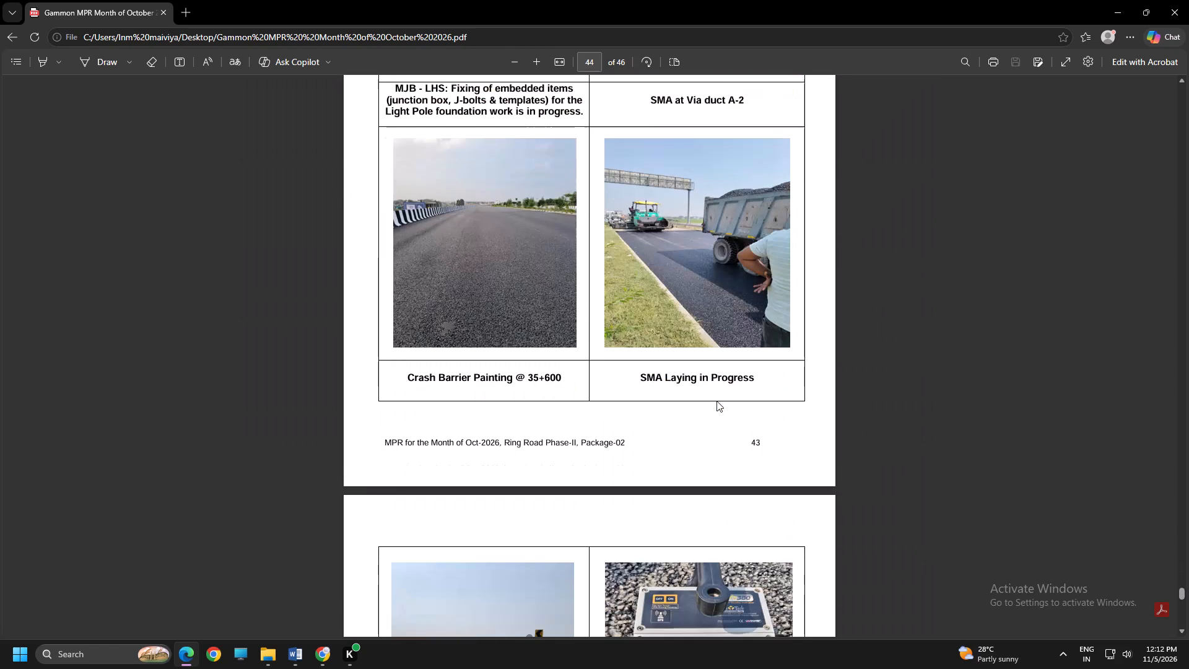
{"action": "scroll", "coordinate": [716, 401], "scroll_direction": "down", "scroll_amount": 6}
Review the pages back from the Site Photographs to the Summary of Repair Works.
{"action": "scroll", "coordinate": [735, 411], "scroll_direction": "up", "scroll_amount": 20}
{"action": "scroll", "coordinate": [735, 411], "scroll_direction": "up", "scroll_amount": 1}
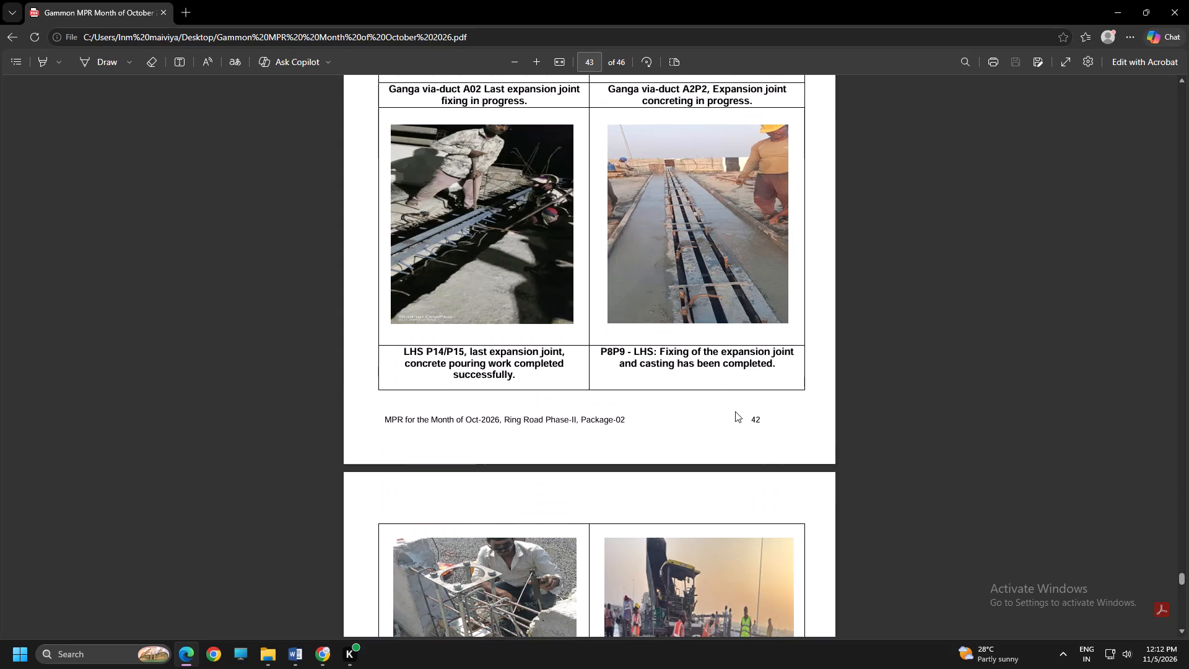
{"action": "scroll", "coordinate": [735, 411], "scroll_direction": "up", "scroll_amount": 19}
{"action": "scroll", "coordinate": [739, 406], "scroll_direction": "up", "scroll_amount": 20}
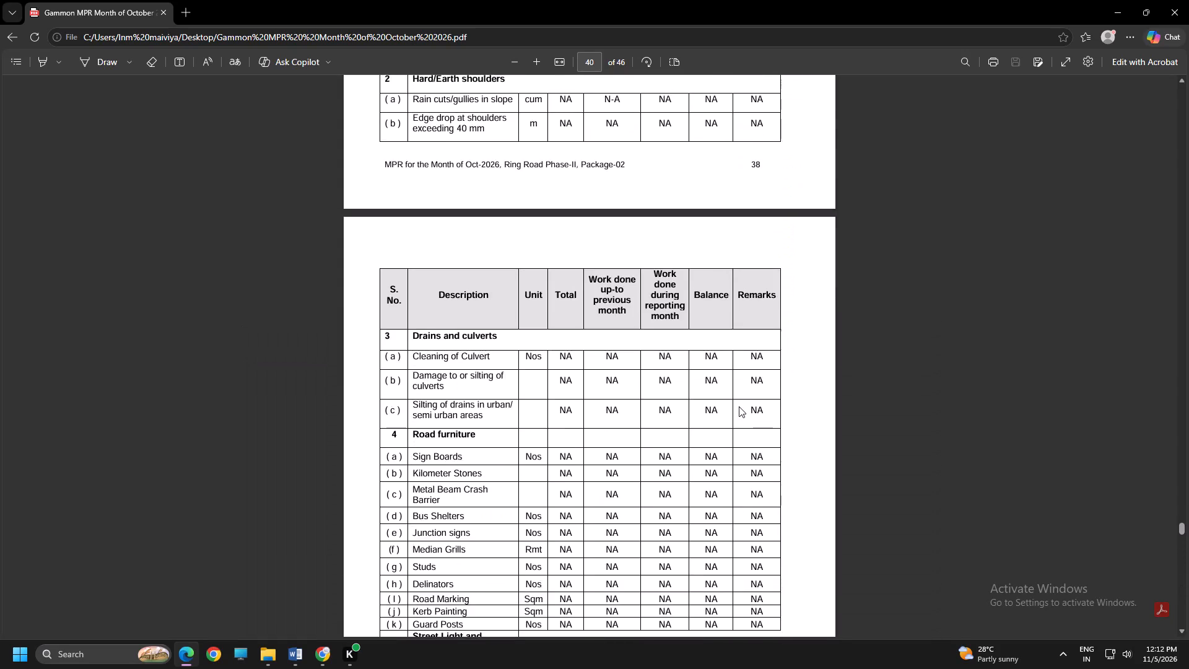
Open the print settings for the October 2026 progress report again.
{"action": "key", "text": "ctrl+p"}
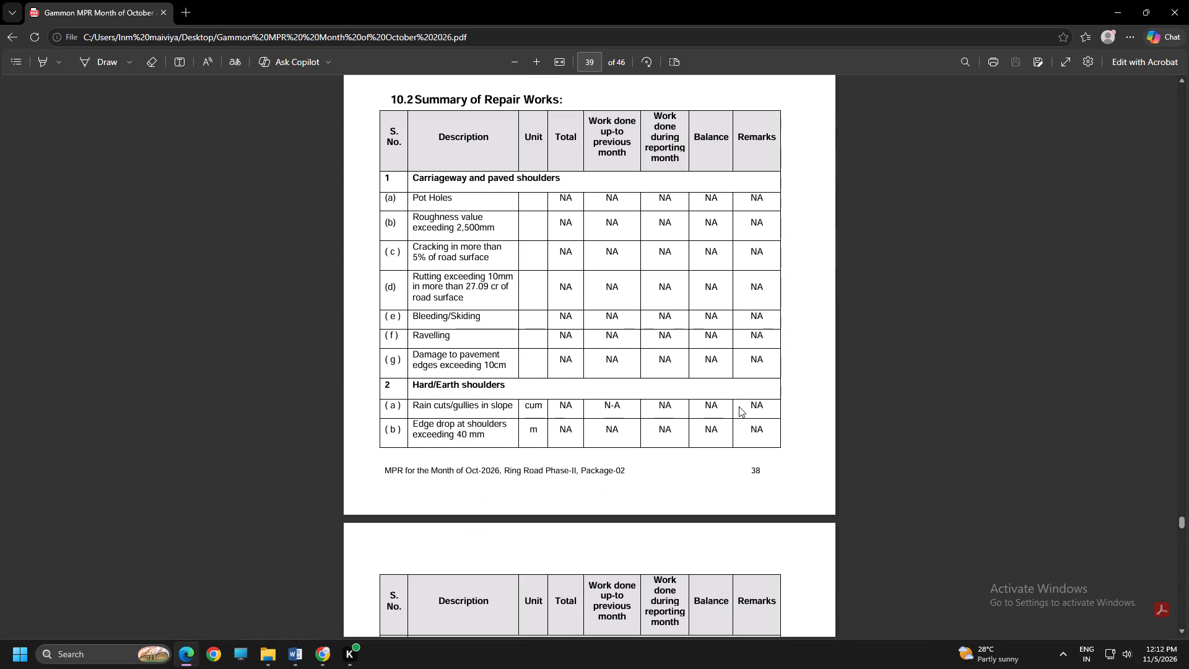
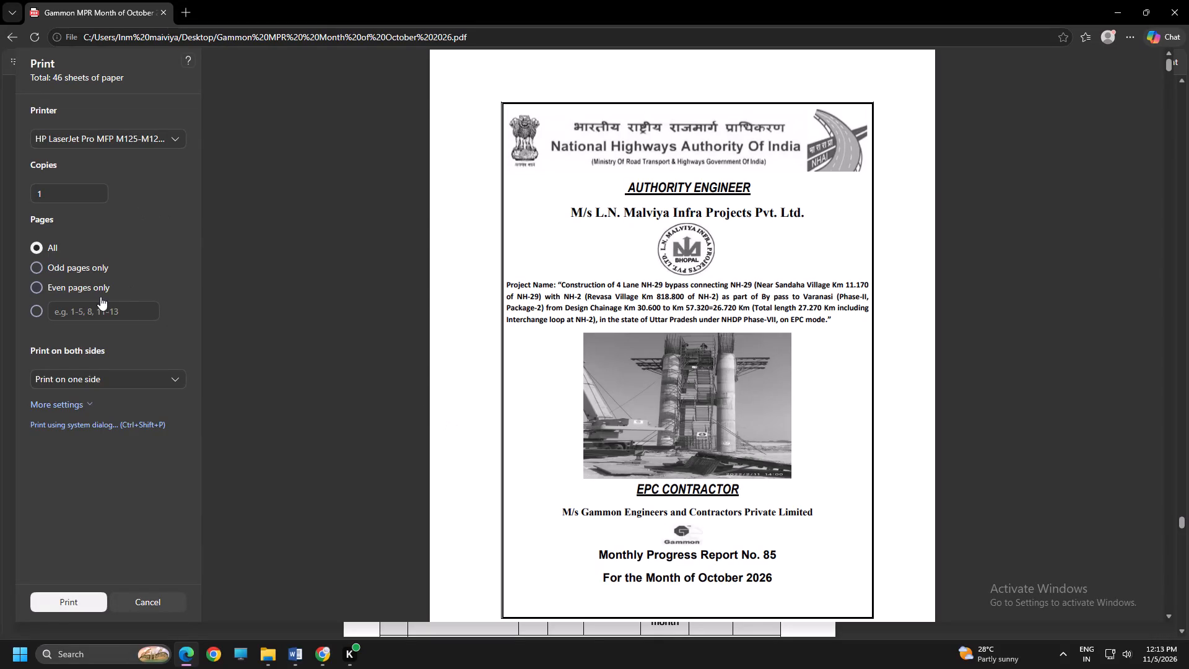
Limit the print range to pages 35-42 and check the preview through to the Accident Report page.
{"action": "left_click", "coordinate": [85, 308]}
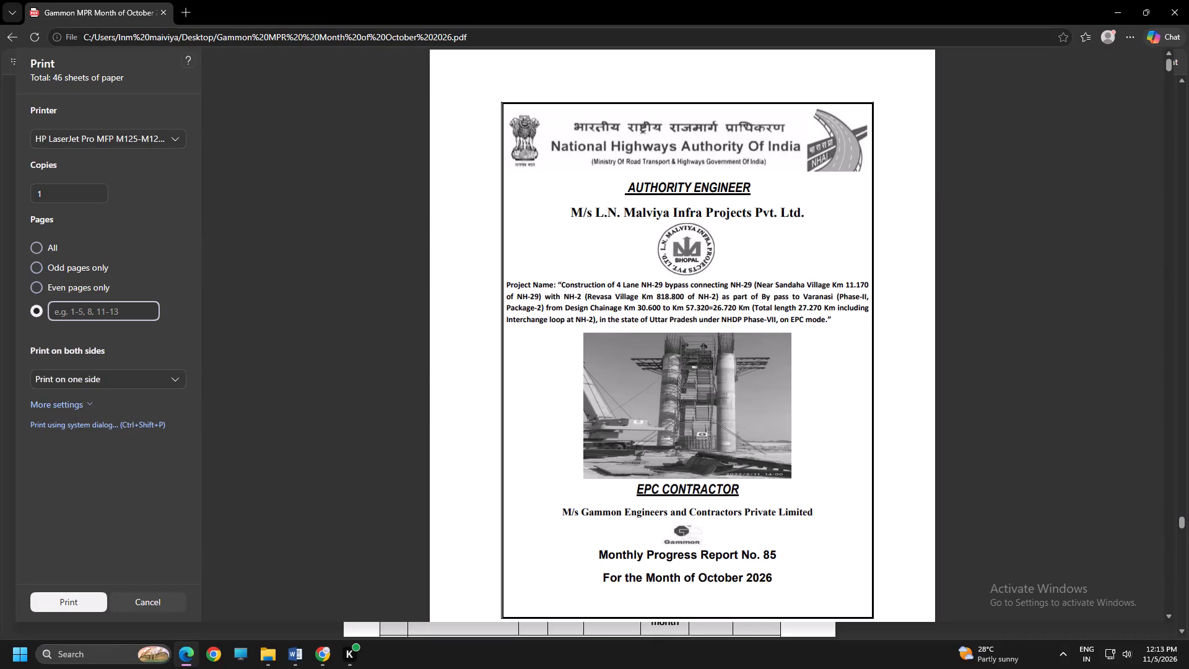
{"action": "type", "text": "35"}
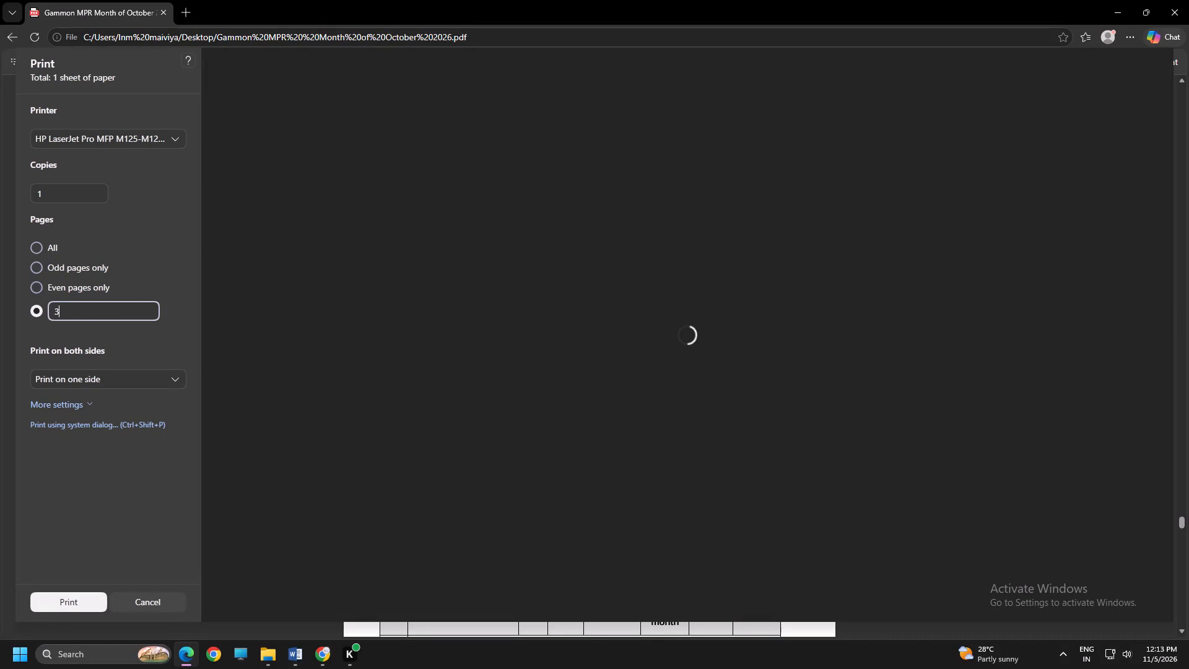
{"action": "key", "text": "minus"}
{"action": "type", "text": "42"}
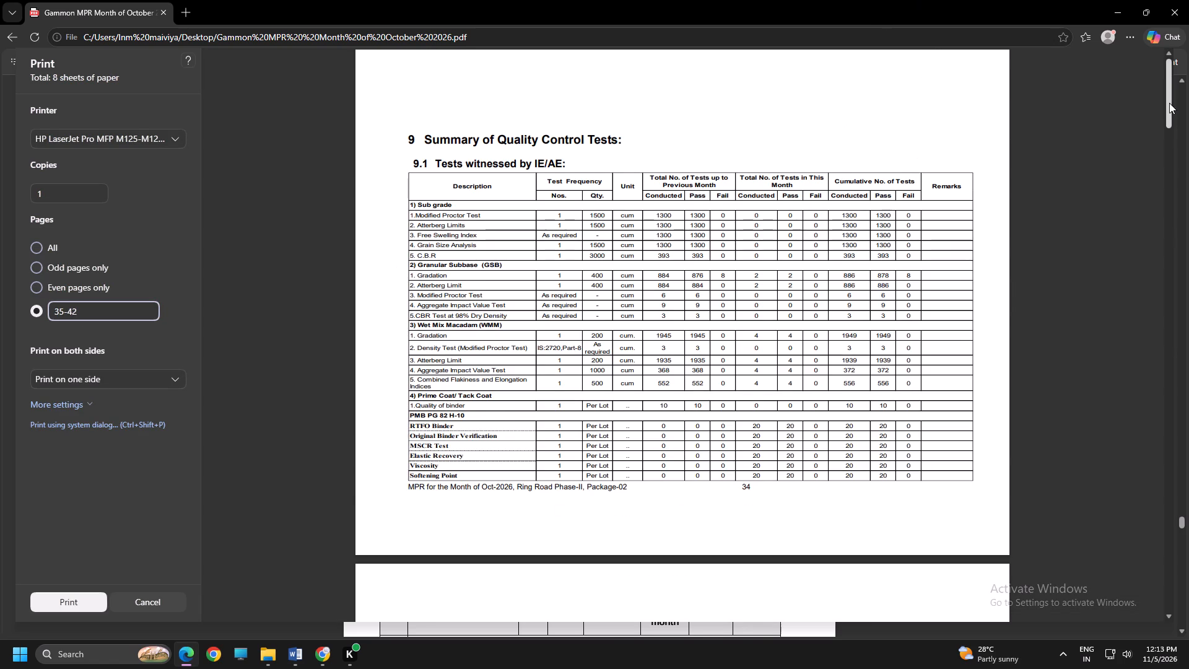
{"action": "left_click_drag", "start_coordinate": [1169, 103], "coordinate": [1168, 571]}
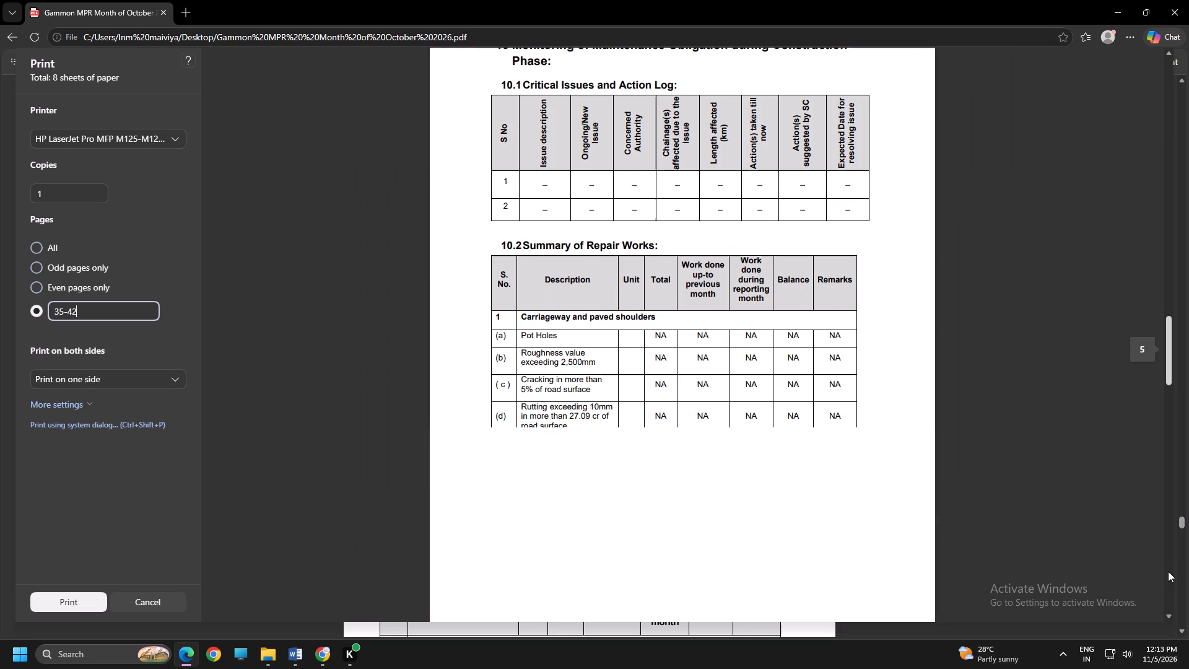
{"action": "left_click_drag", "start_coordinate": [1168, 571], "coordinate": [1167, 611]}
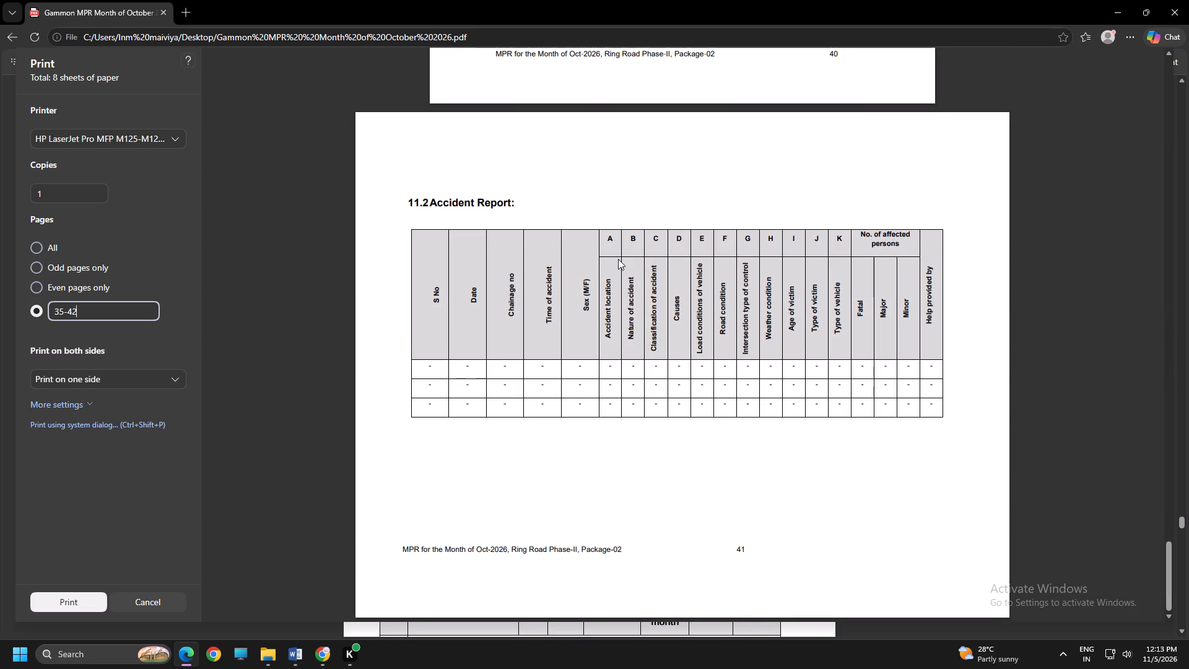
Set the number of copies to 3 and print the selected pages on the HP LaserJet Pro MFP.
{"action": "left_click", "coordinate": [97, 190]}
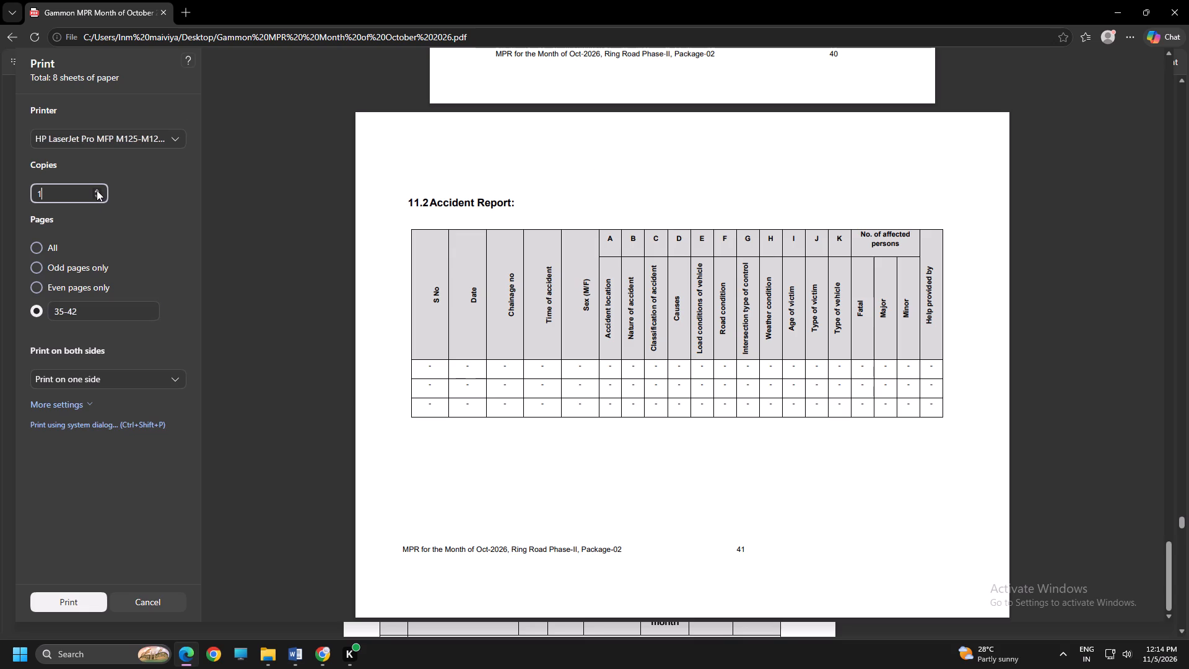
{"action": "left_click", "coordinate": [97, 190]}
{"action": "left_click", "coordinate": [97, 190]}
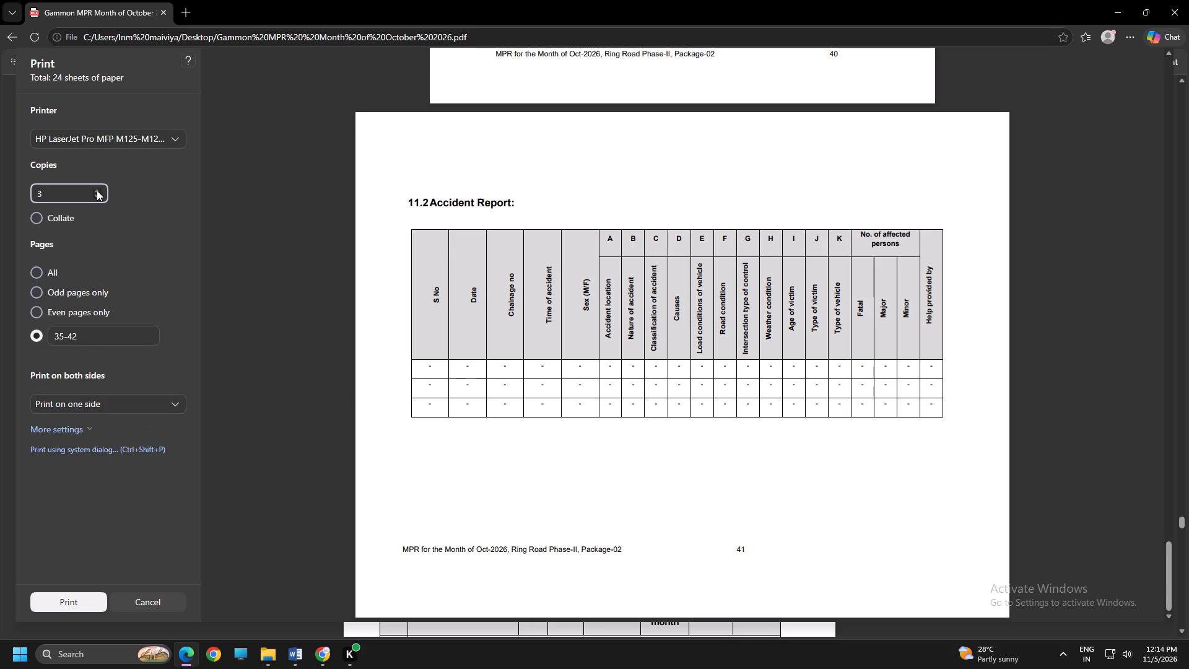
{"action": "left_click", "coordinate": [78, 603]}
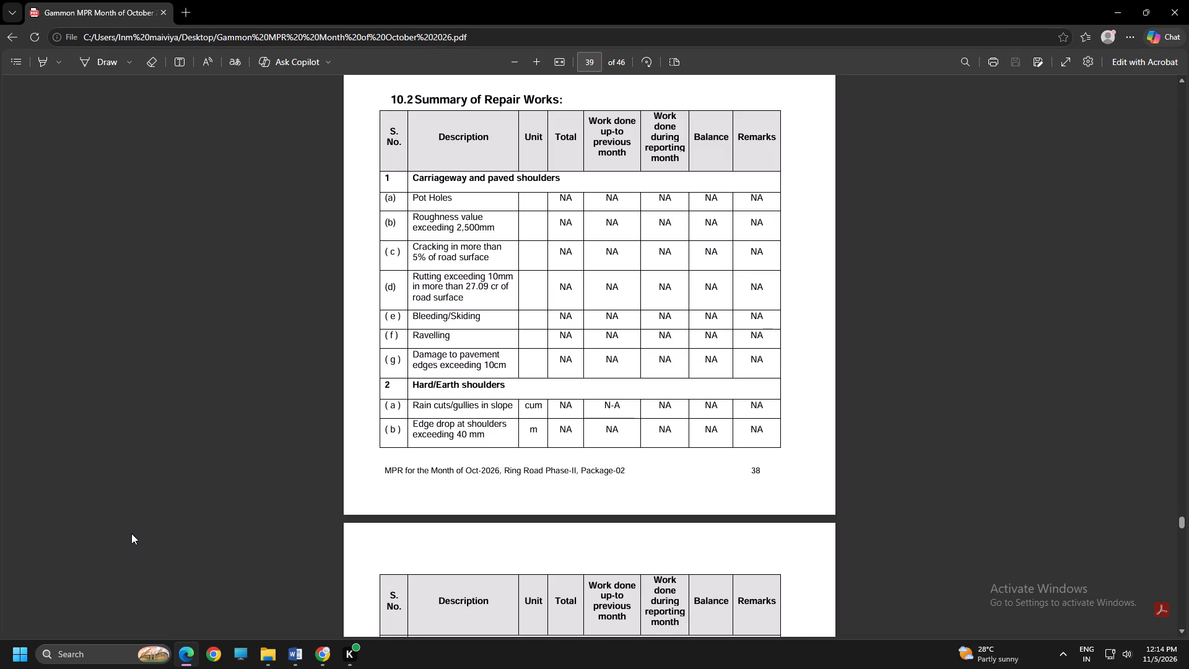
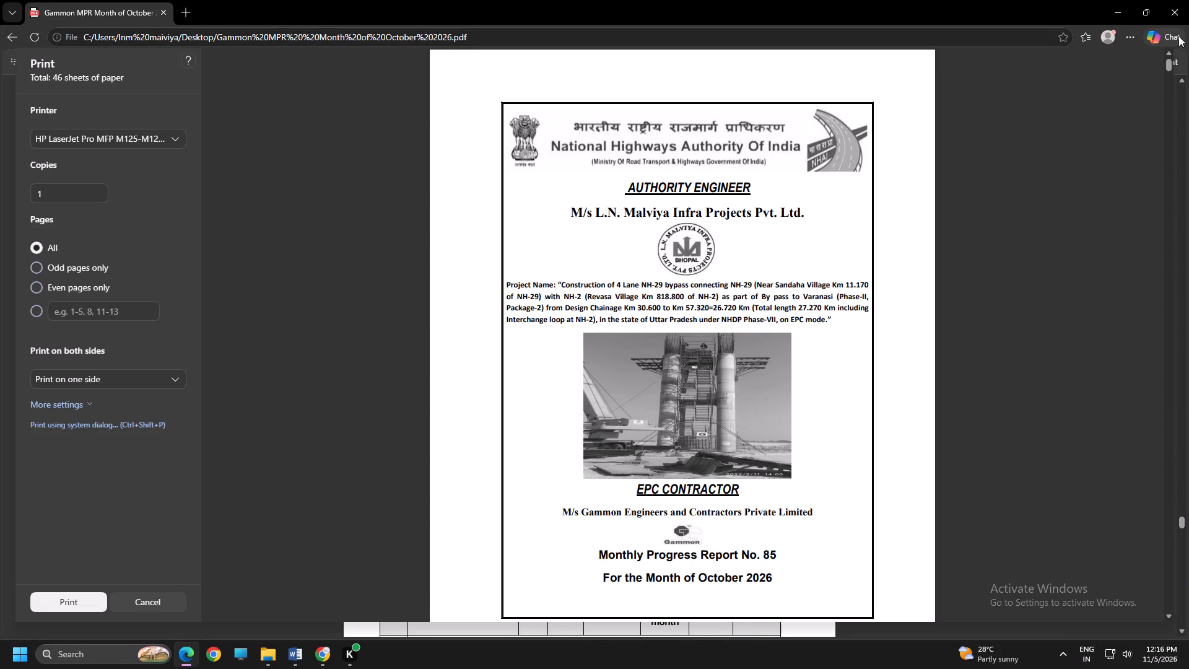
Limit the print range to pages 20-31, starting from the Land Acquisition and Clearance section of the report.
{"action": "left_click_drag", "start_coordinate": [1167, 60], "coordinate": [1169, 89]}
{"action": "left_click_drag", "start_coordinate": [1169, 89], "coordinate": [1175, 317]}
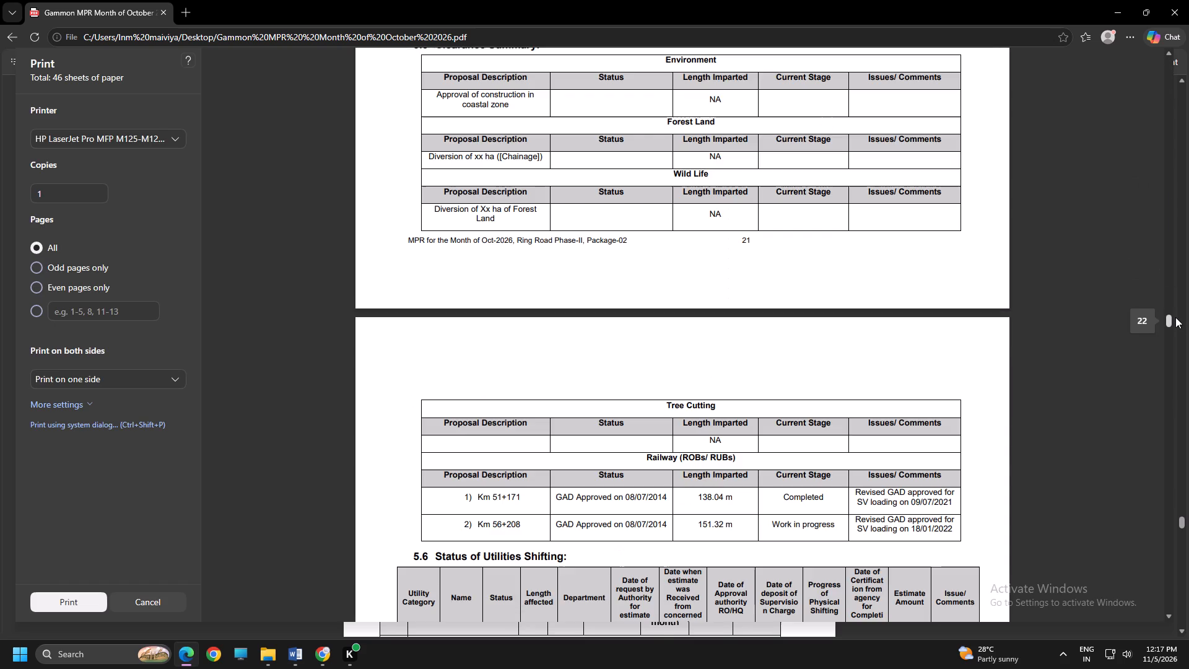
{"action": "left_click_drag", "start_coordinate": [1175, 317], "coordinate": [1169, 260]}
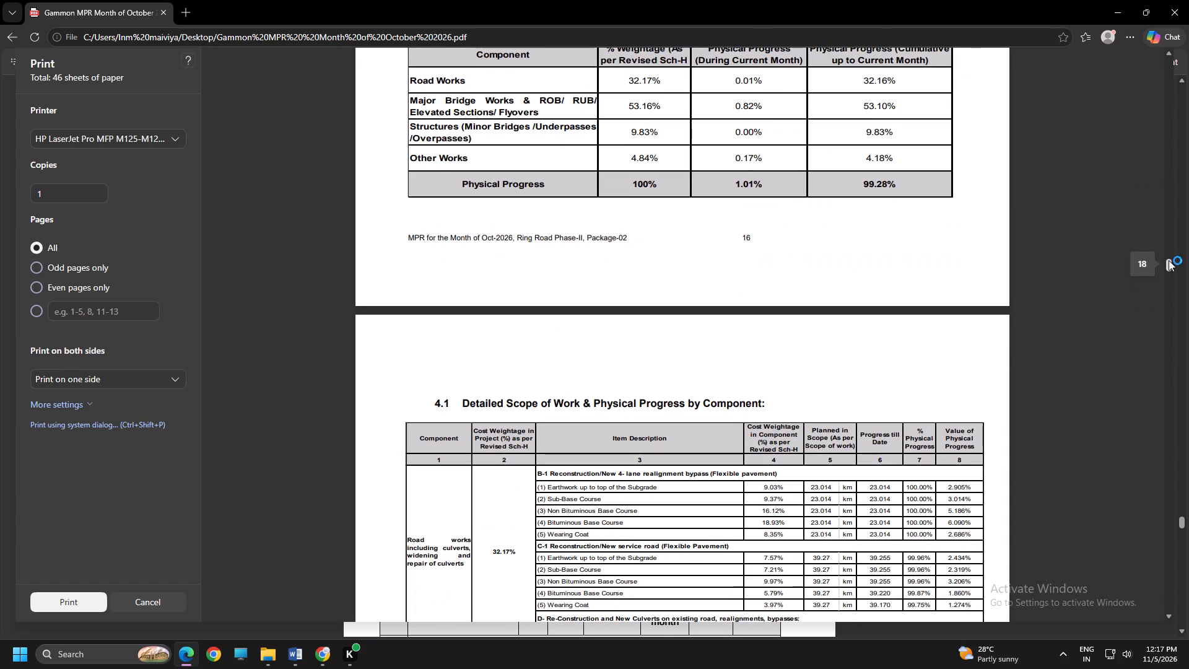
{"action": "left_click_drag", "start_coordinate": [1169, 260], "coordinate": [1164, 261]}
{"action": "scroll", "coordinate": [897, 386], "scroll_direction": "down", "scroll_amount": 6}
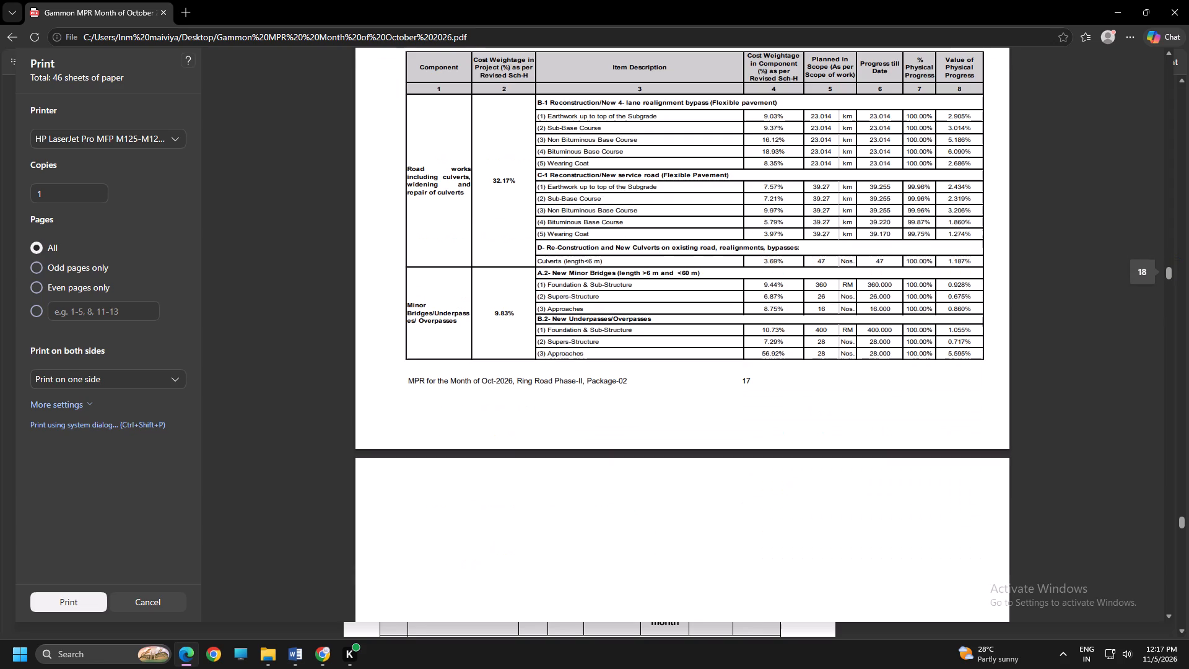
{"action": "scroll", "coordinate": [897, 385], "scroll_direction": "down", "scroll_amount": 7}
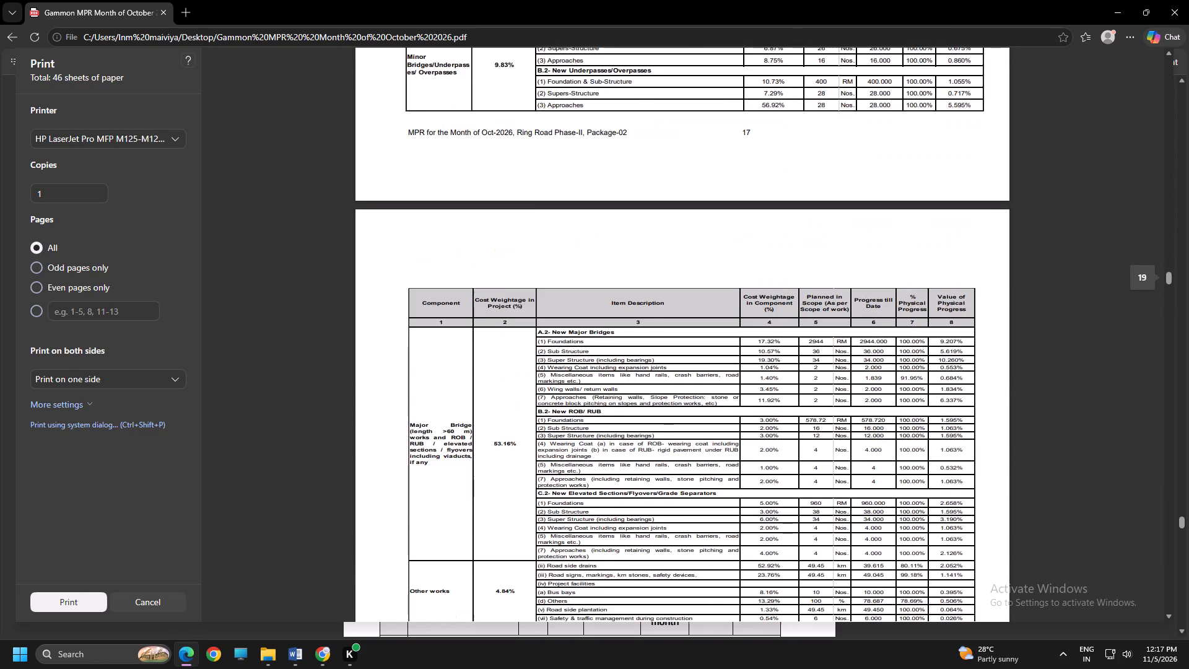
{"action": "scroll", "coordinate": [897, 385], "scroll_direction": "down", "scroll_amount": 4}
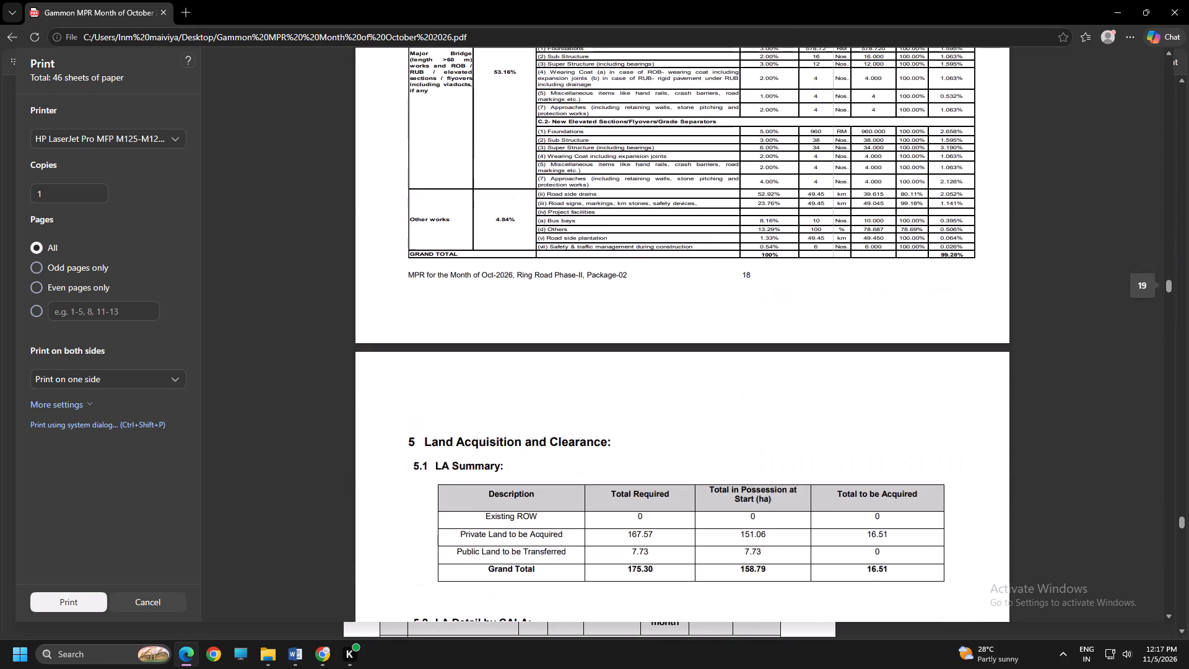
{"action": "scroll", "coordinate": [885, 388], "scroll_direction": "down", "scroll_amount": 2}
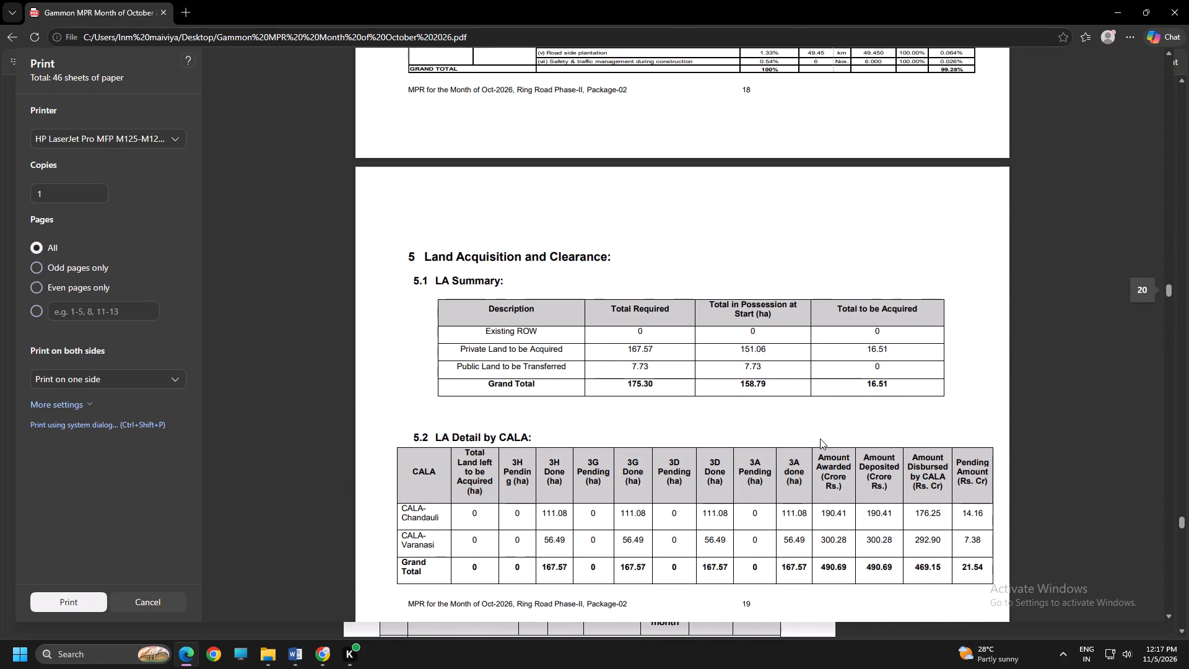
{"action": "scroll", "coordinate": [822, 436], "scroll_direction": "down", "scroll_amount": 3}
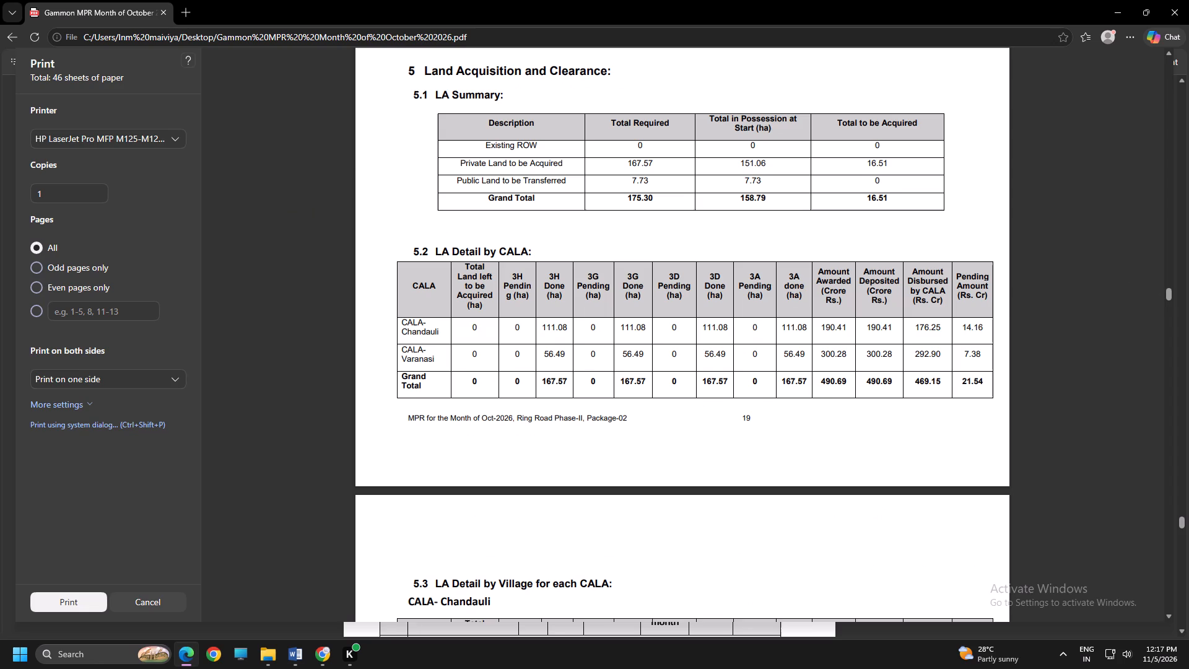
{"action": "left_click", "coordinate": [111, 313]}
{"action": "type", "text": "20-"}
{"action": "type", "text": "31"}
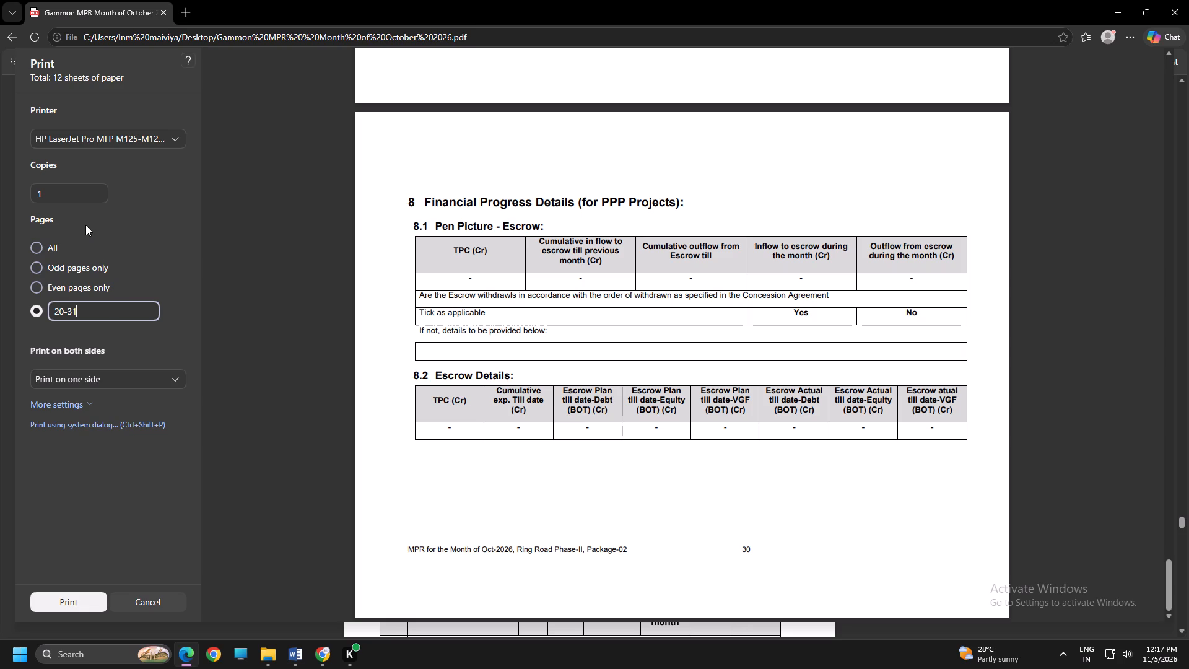
Set the number of copies to 3 and print the selected pages on the HP LaserJet Pro MFP.
{"action": "left_click", "coordinate": [94, 188]}
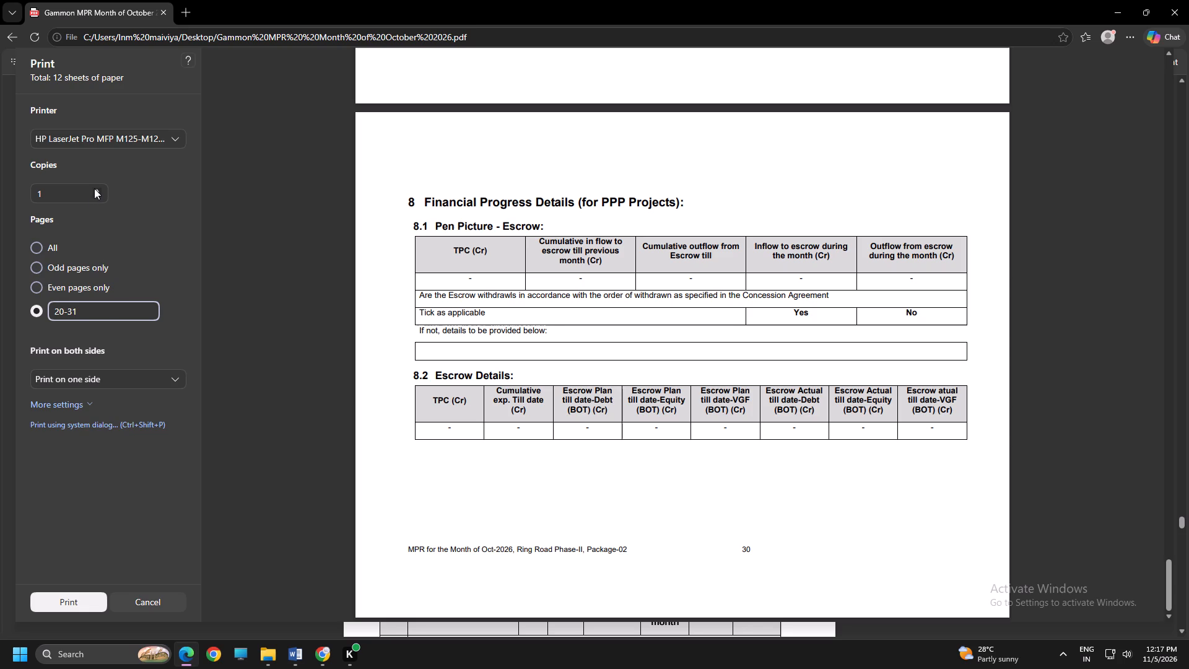
{"action": "left_click", "coordinate": [94, 188]}
{"action": "left_click", "coordinate": [94, 188]}
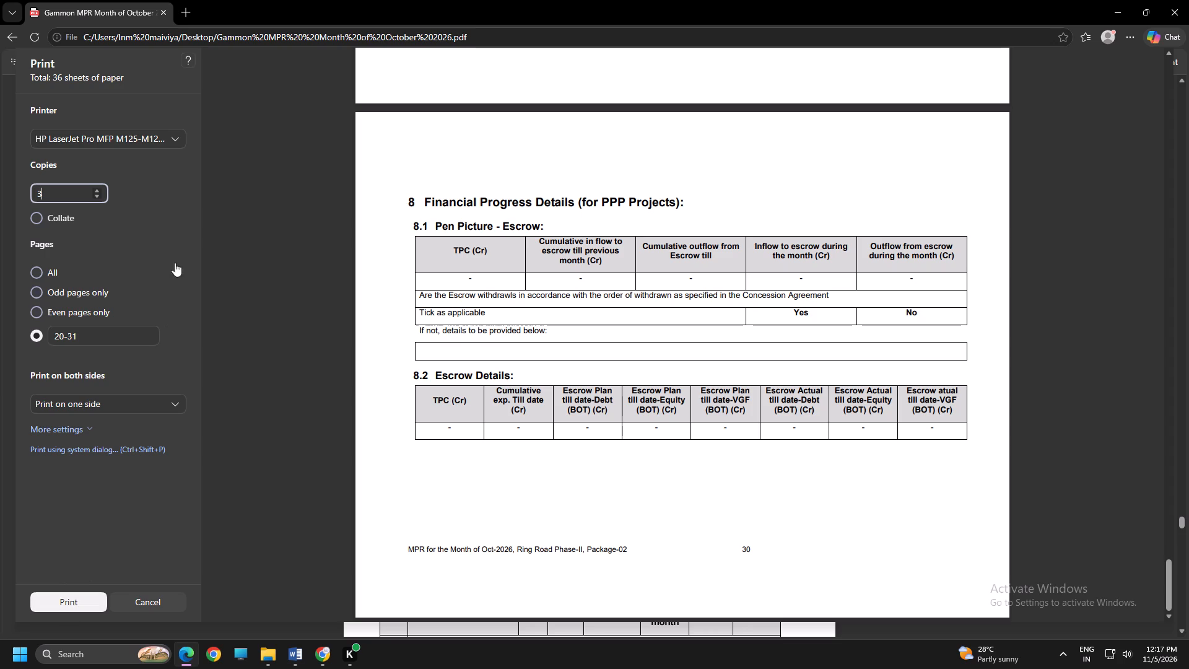
{"action": "left_click", "coordinate": [176, 139]}
{"action": "left_click", "coordinate": [176, 139]}
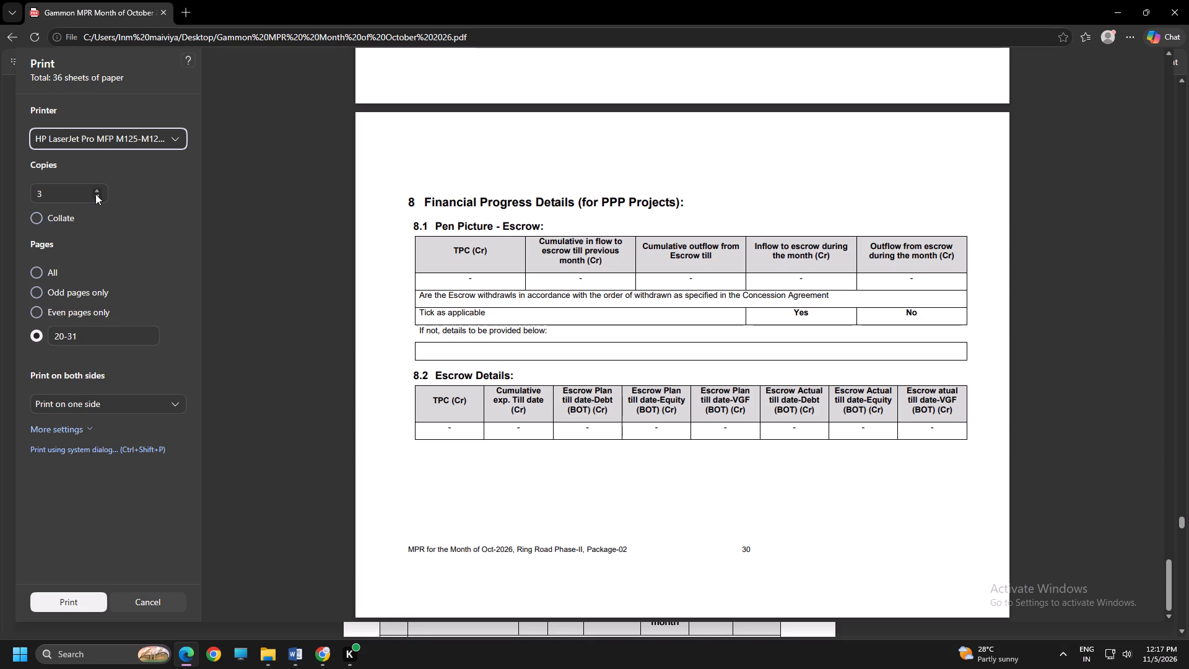
{"action": "left_click", "coordinate": [71, 595]}
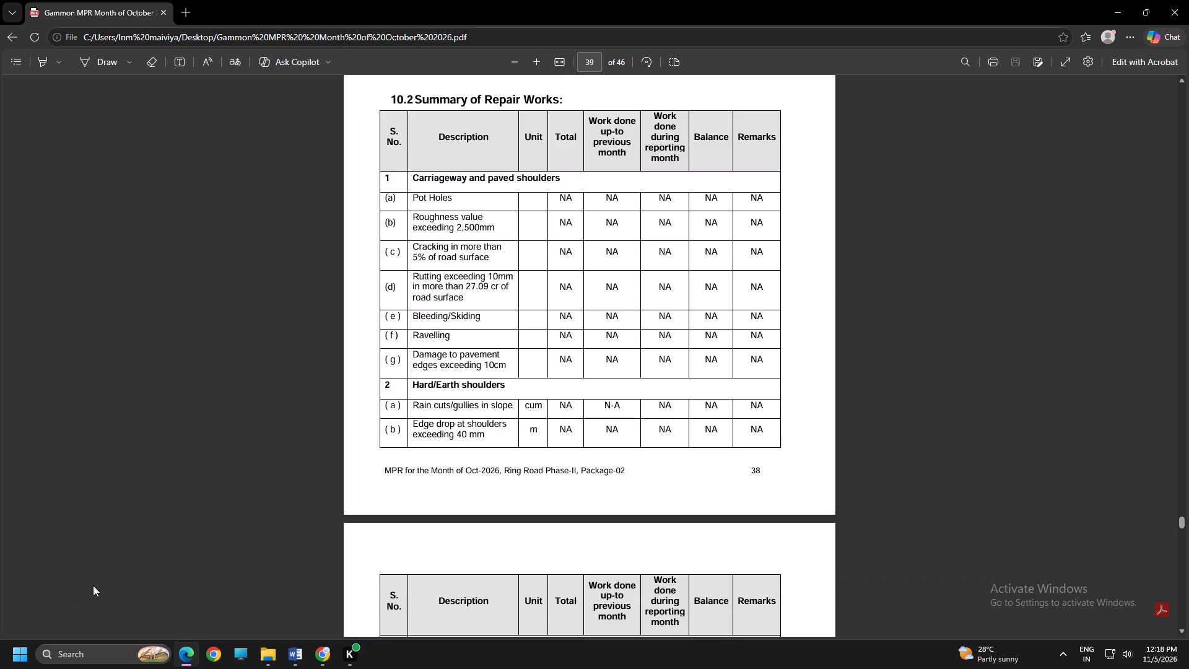
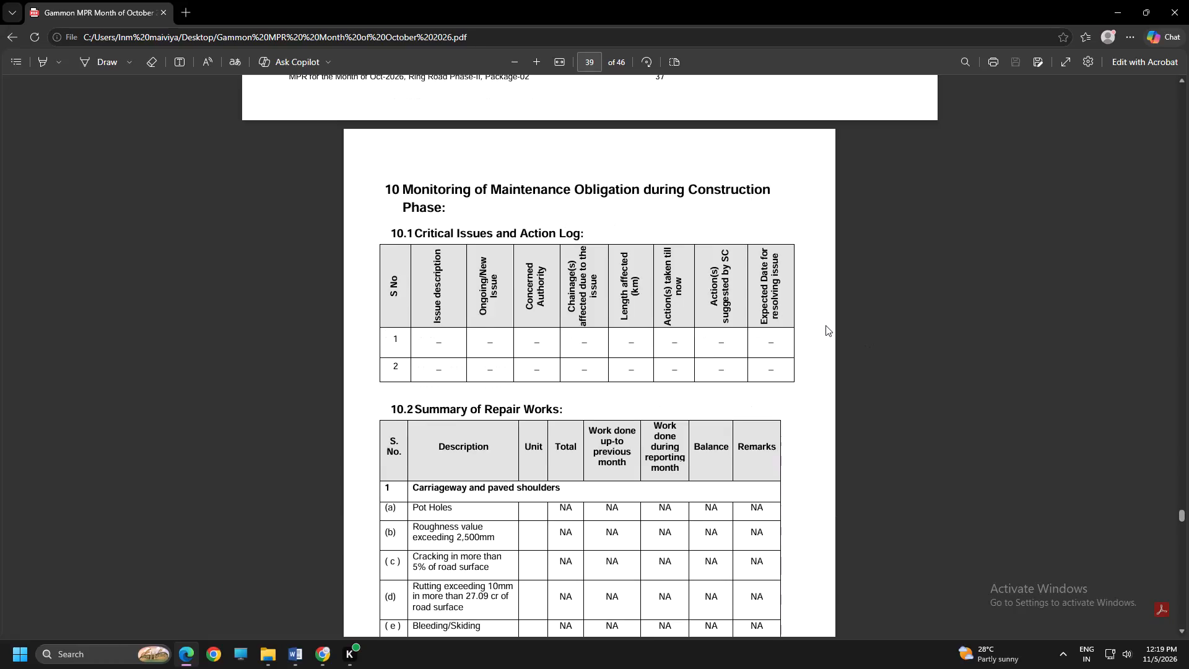
Review the Summary of Quality Control Tests section of the report, focusing on the tests witnessed by IE/AE on page 35.
{"action": "scroll", "coordinate": [825, 325], "scroll_direction": "up", "scroll_amount": 17}
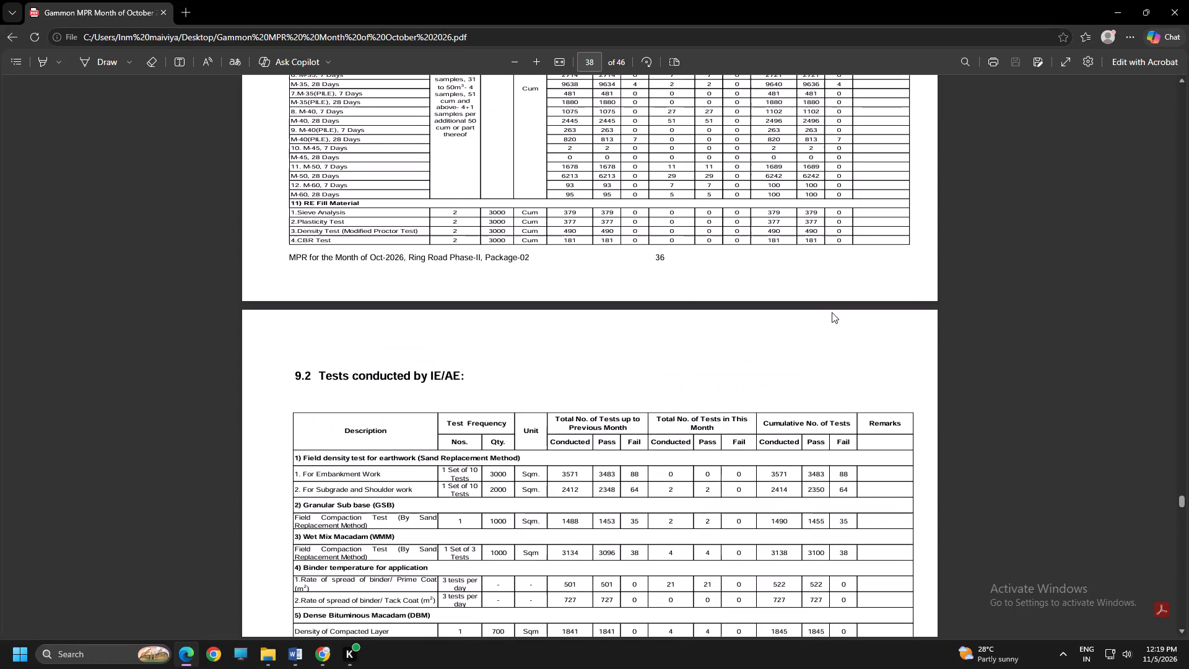
{"action": "scroll", "coordinate": [832, 312], "scroll_direction": "up", "scroll_amount": 18}
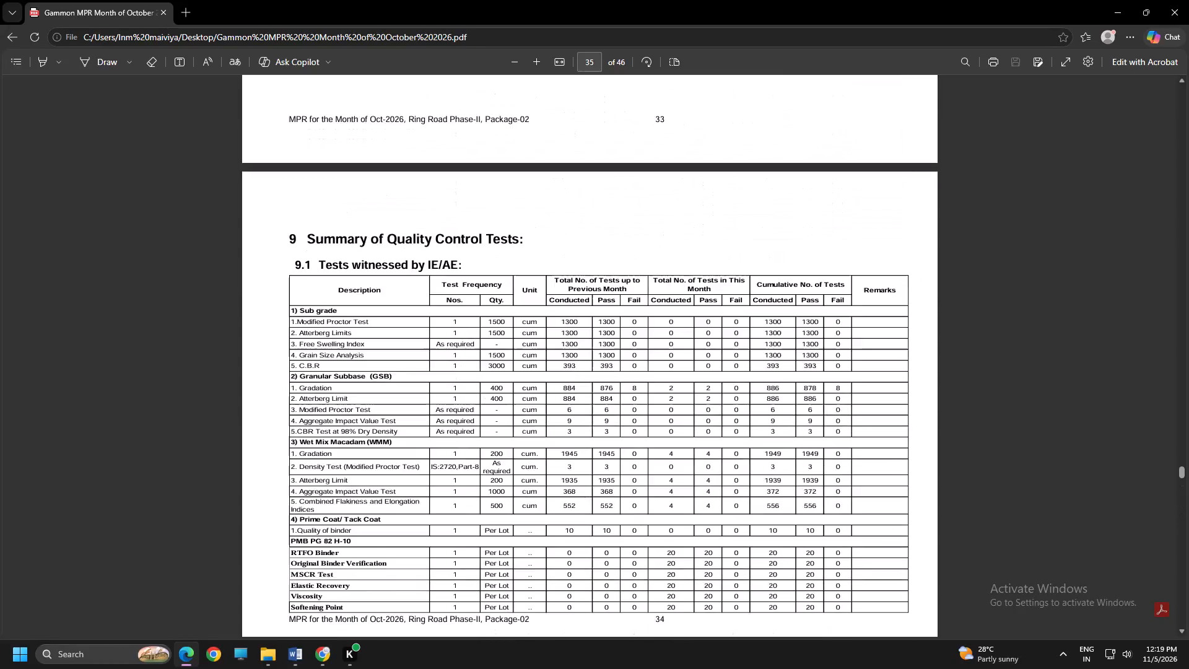
{"action": "scroll", "coordinate": [832, 310], "scroll_direction": "up", "scroll_amount": 2}
{"action": "scroll", "coordinate": [833, 310], "scroll_direction": "down", "scroll_amount": 8}
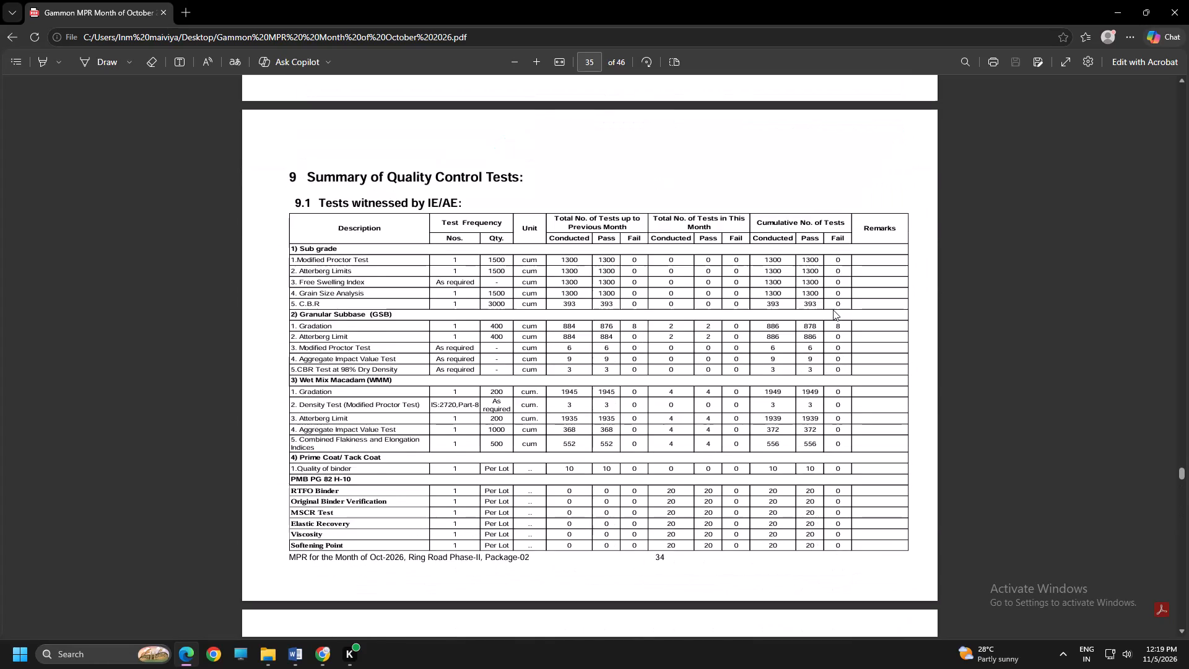
{"action": "scroll", "coordinate": [833, 310], "scroll_direction": "down", "scroll_amount": 1}
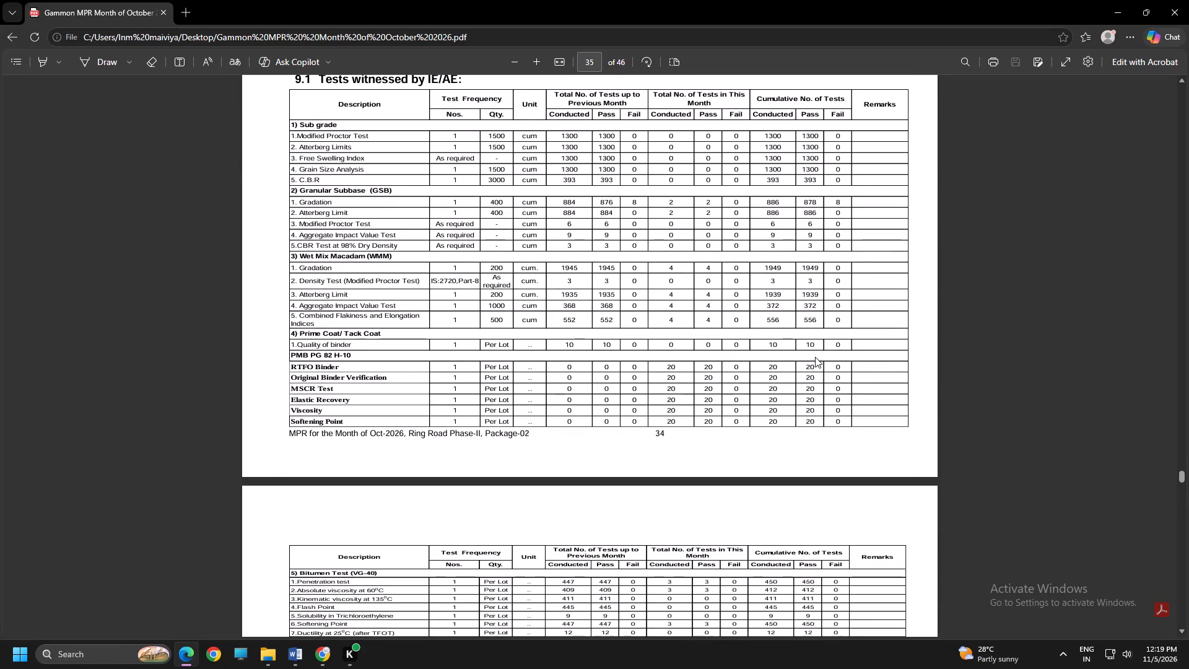
{"action": "scroll", "coordinate": [781, 367], "scroll_direction": "up", "scroll_amount": 4}
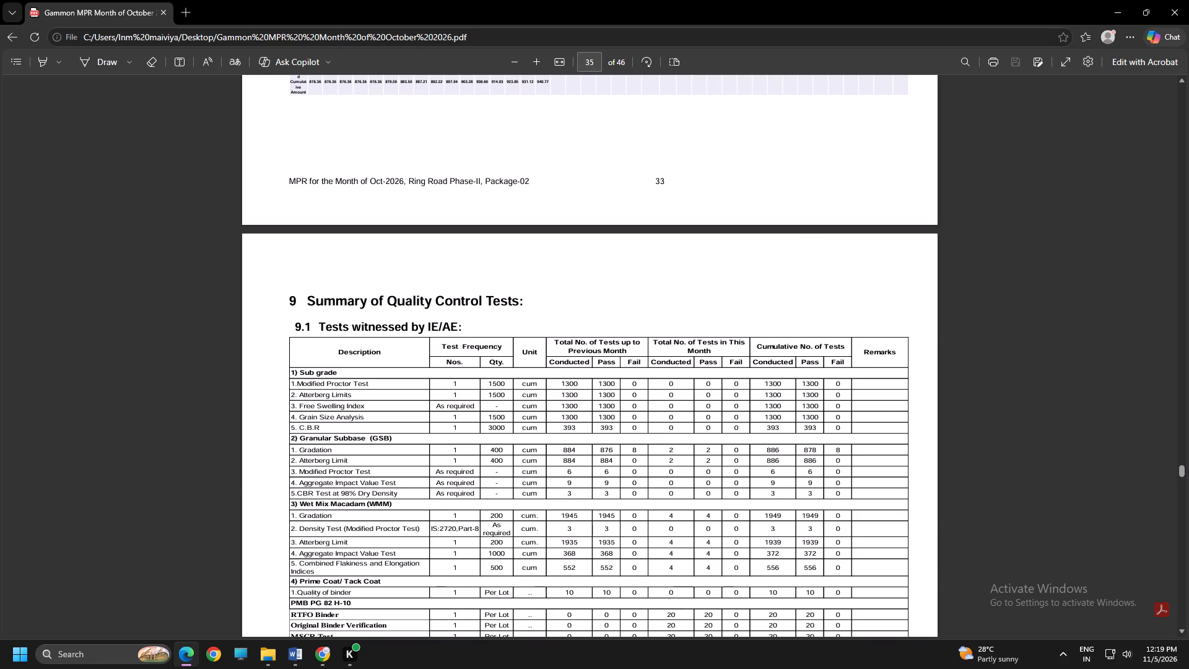
{"action": "scroll", "coordinate": [789, 365], "scroll_direction": "down", "scroll_amount": 4}
{"action": "scroll", "coordinate": [825, 321], "scroll_direction": "up", "scroll_amount": 2}
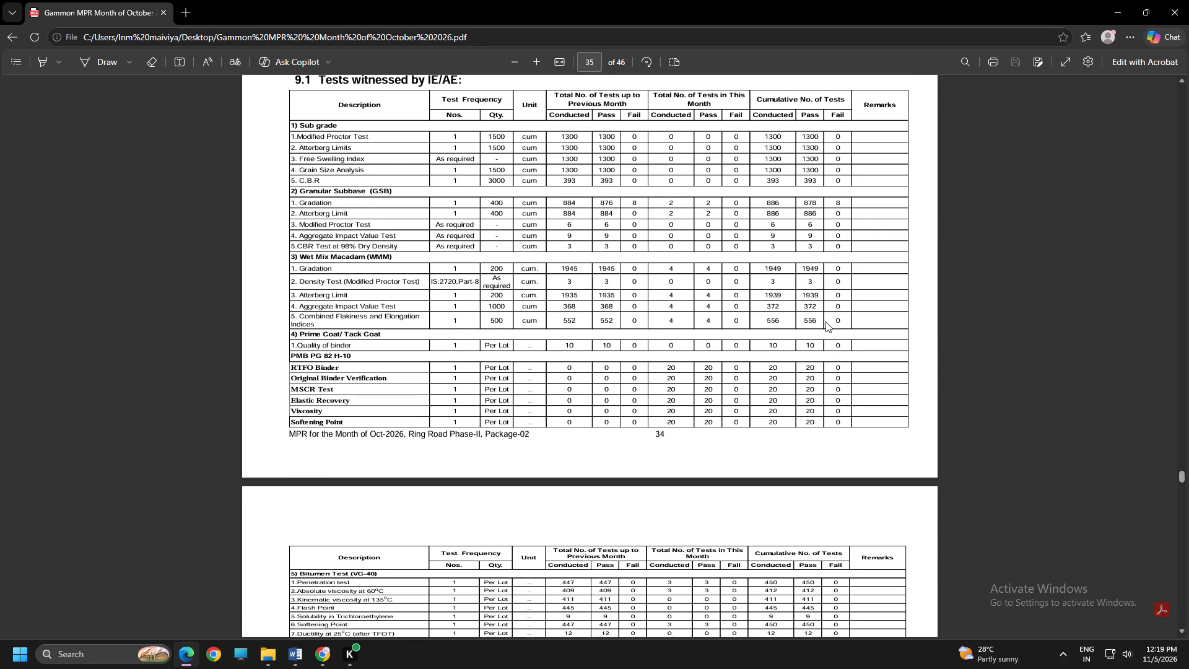
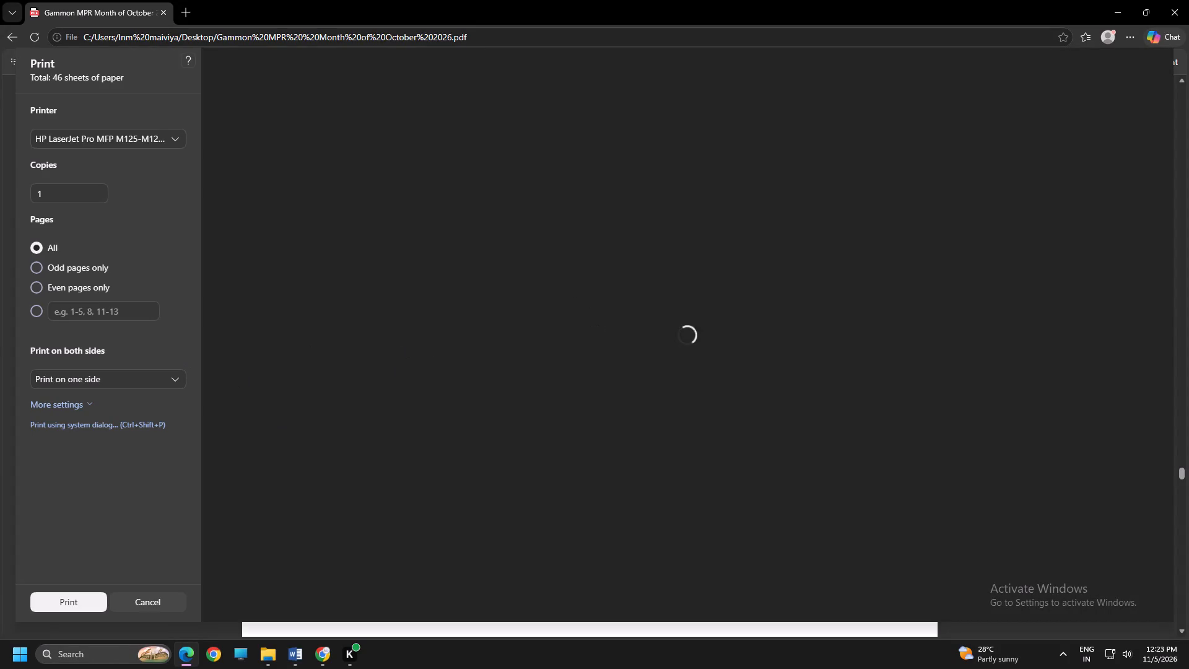
Print three copies of pages 29-31 of the October 2026 progress report.
{"action": "left_click", "coordinate": [74, 308]}
{"action": "type", "text": "29-"}
{"action": "type", "text": "31"}
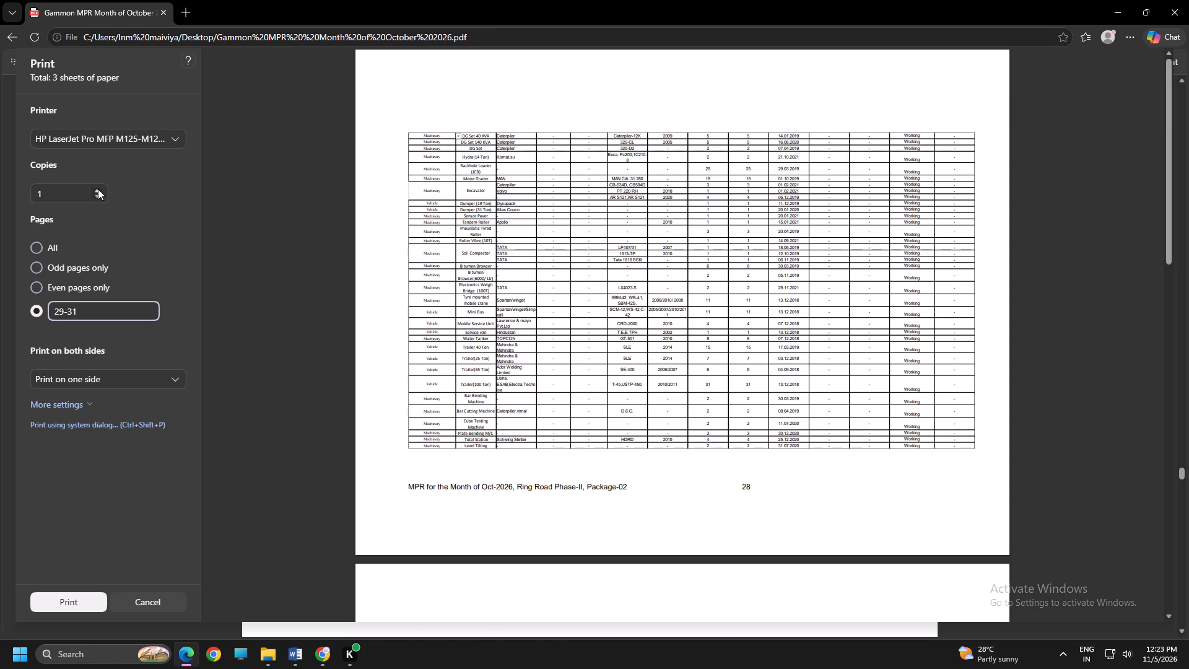
{"action": "left_click", "coordinate": [98, 189]}
{"action": "left_click", "coordinate": [98, 189]}
{"action": "left_click", "coordinate": [98, 189]}
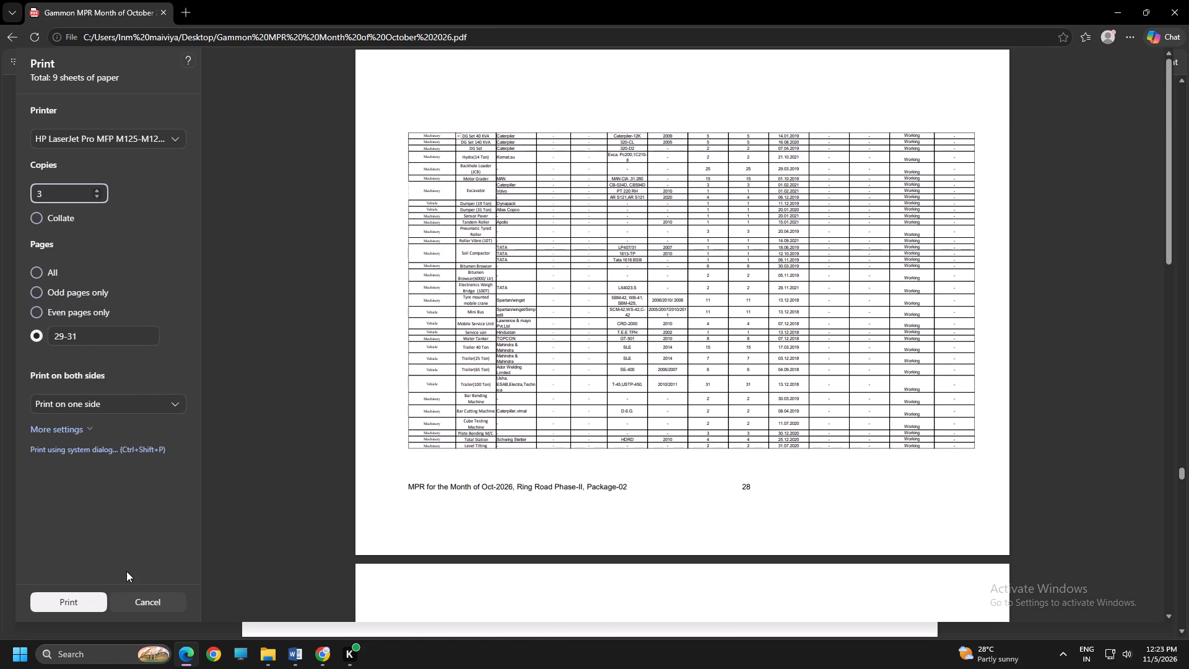
{"action": "left_click", "coordinate": [76, 597]}
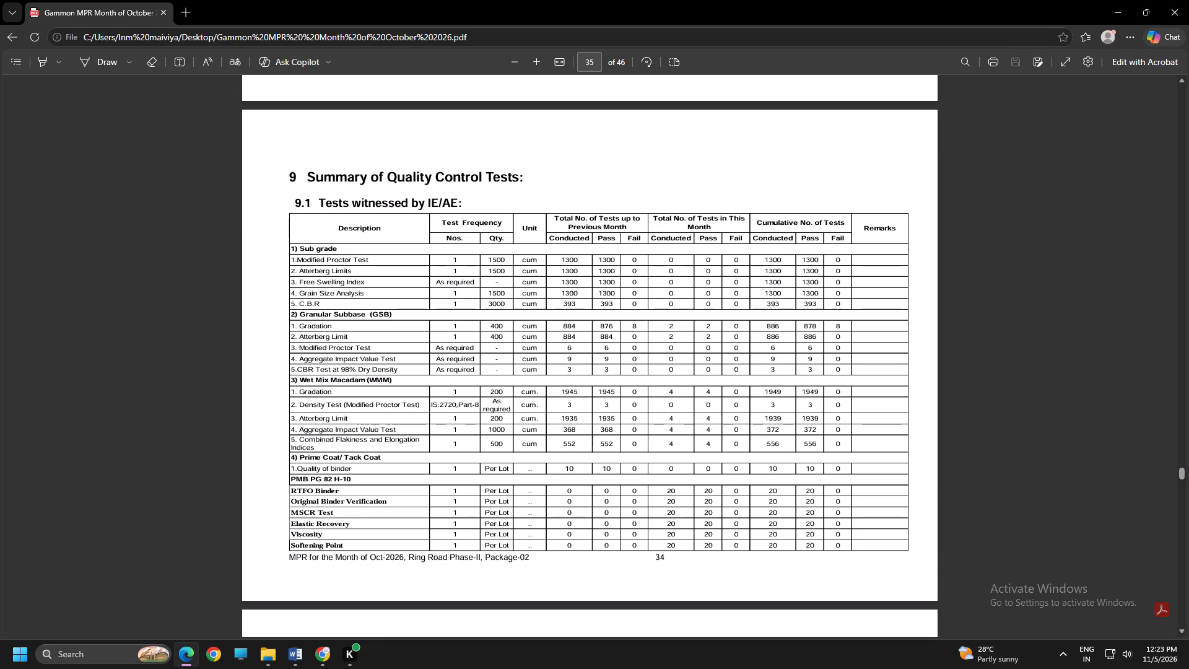
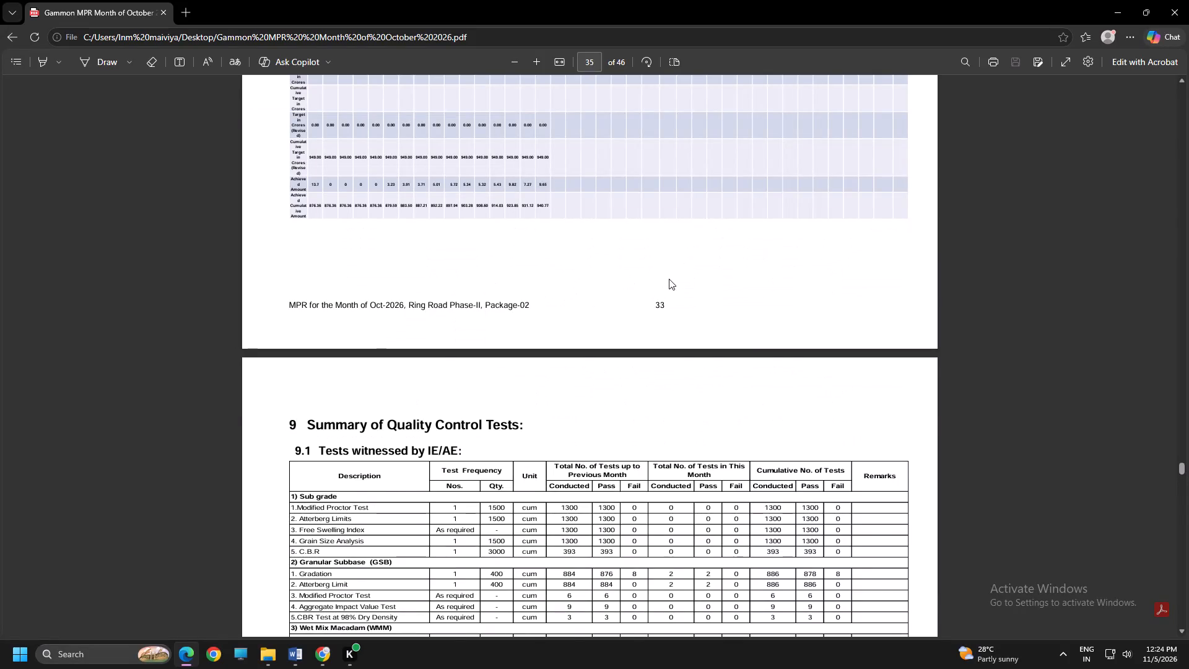
Look back through the report to section 8, Financial Progress Details, and minimize the report window.
{"action": "scroll", "coordinate": [689, 276], "scroll_direction": "up", "scroll_amount": 2}
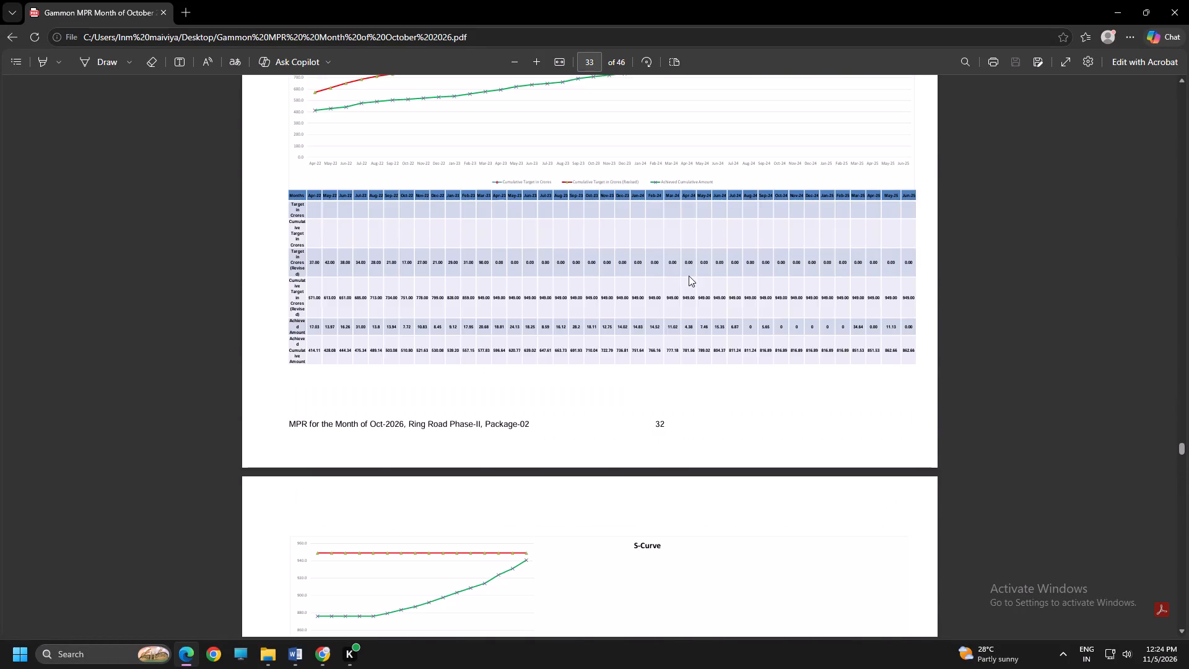
{"action": "scroll", "coordinate": [689, 276], "scroll_direction": "up", "scroll_amount": 12}
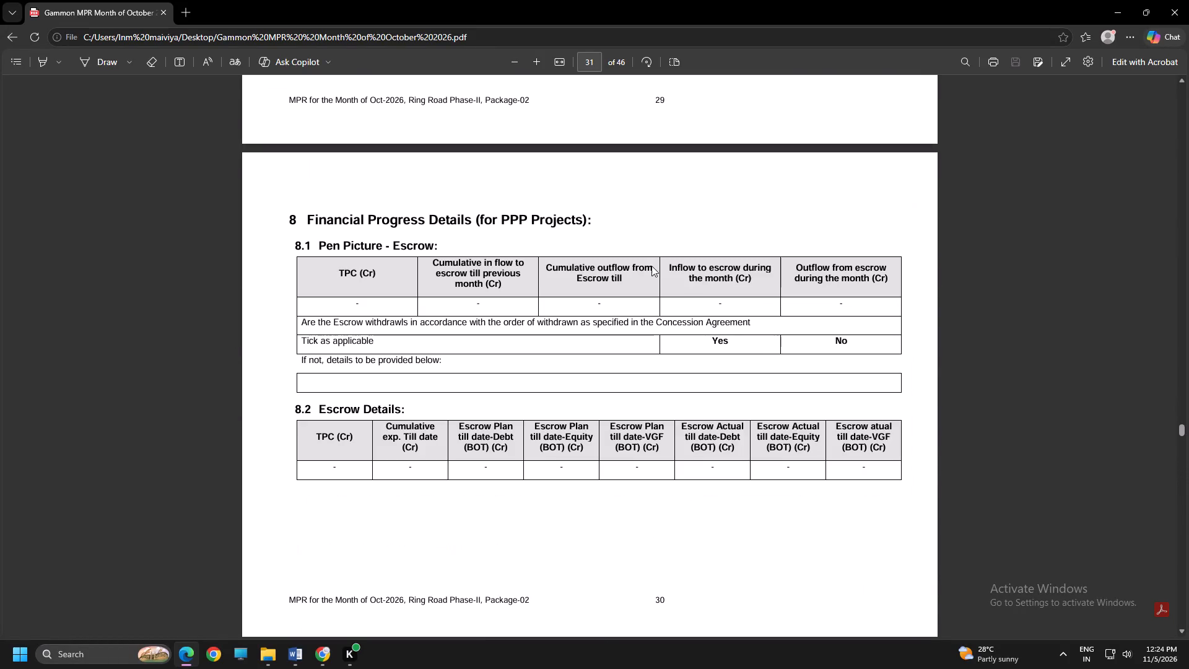
{"action": "left_click", "coordinate": [1113, 10]}
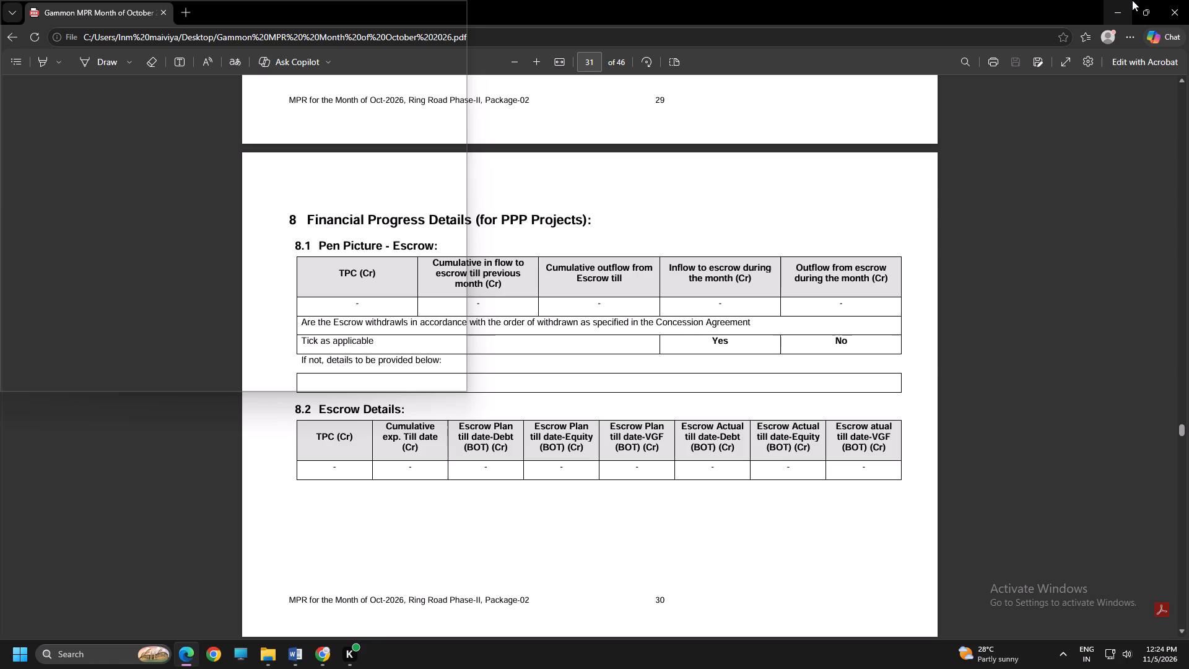
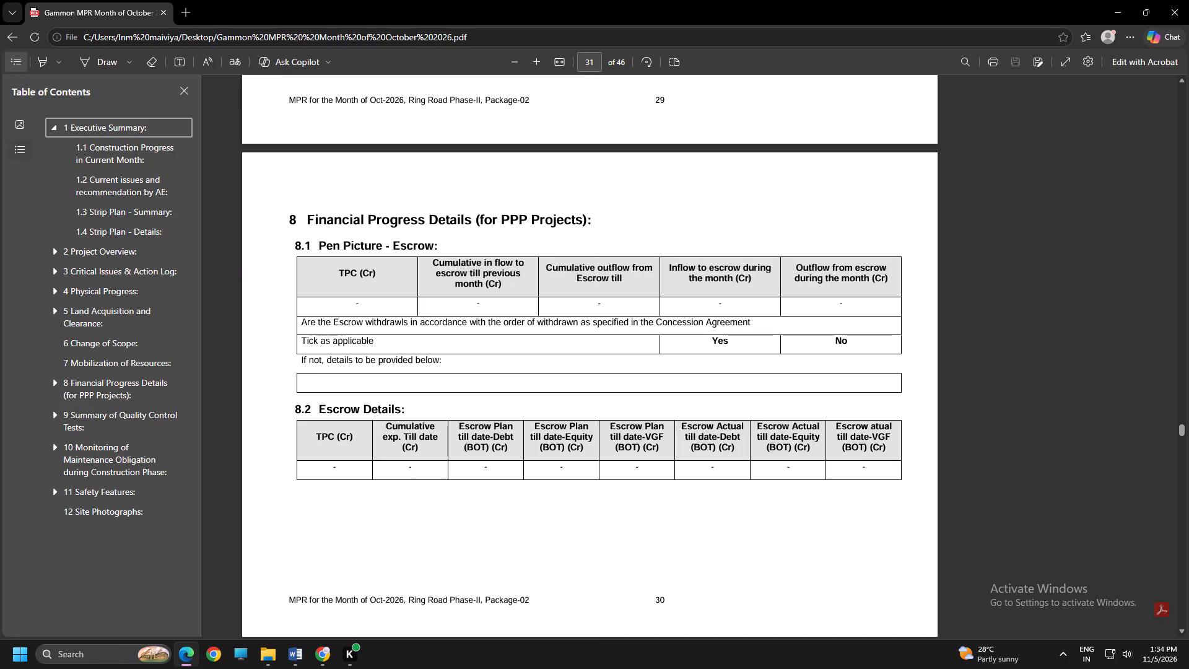
Minimize the October 2026 progress report window.
{"action": "left_click", "coordinate": [1117, 17]}
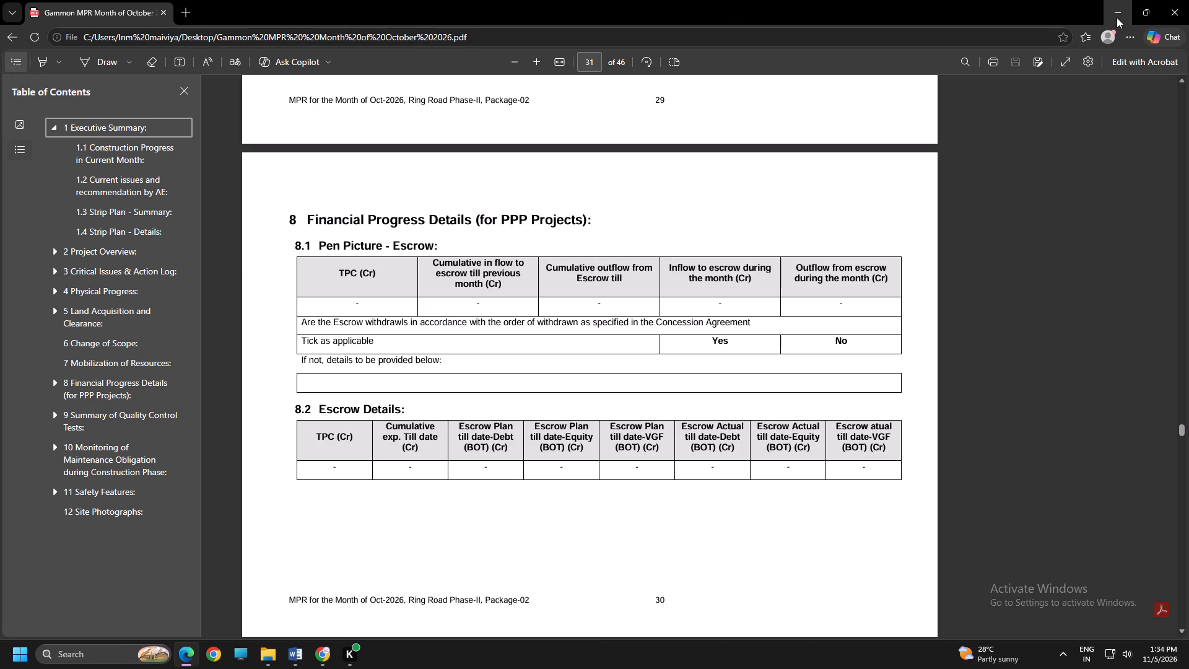
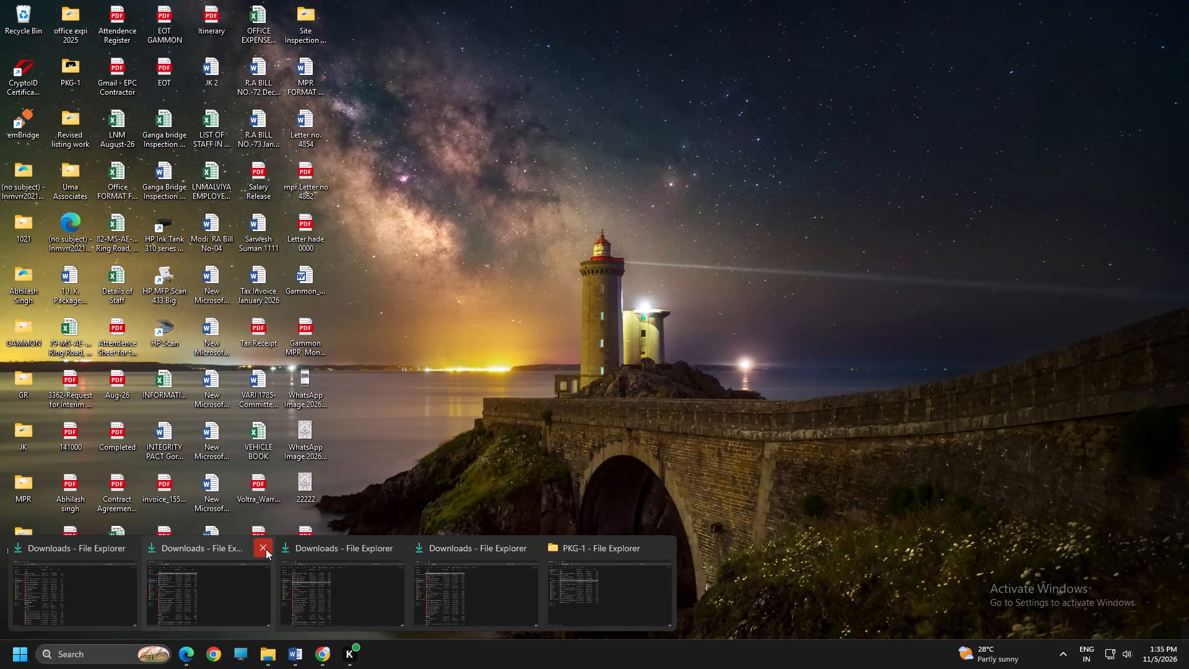
Close two of the duplicate Downloads folder windows.
{"action": "left_click", "coordinate": [260, 546]}
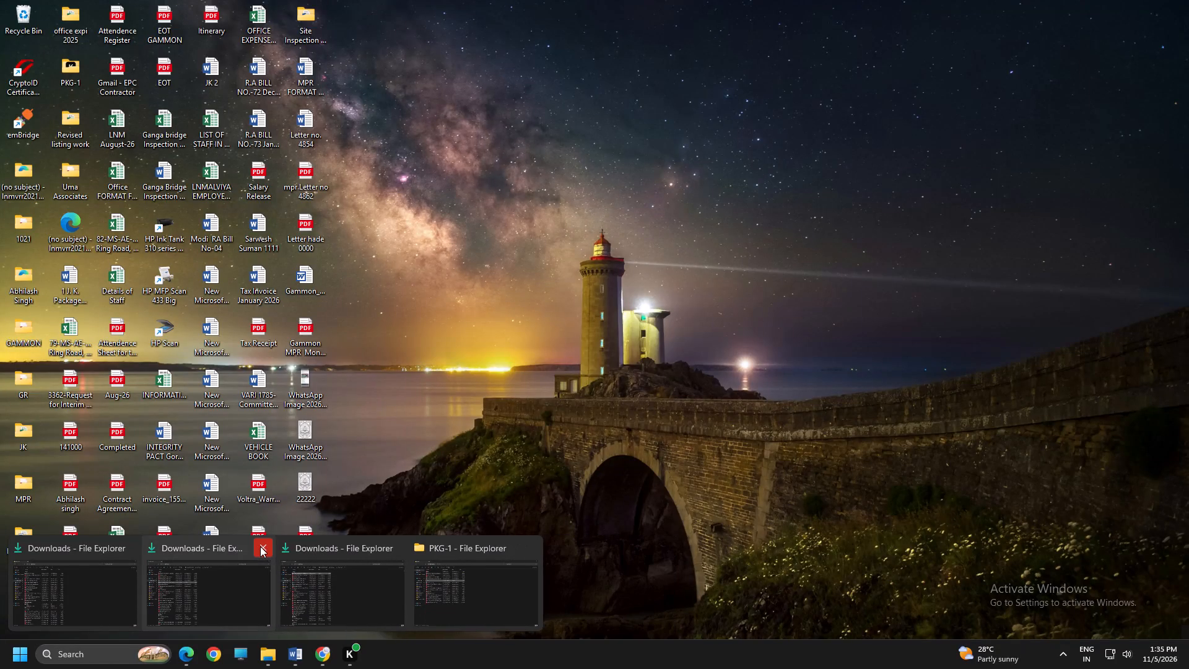
{"action": "left_click", "coordinate": [320, 551]}
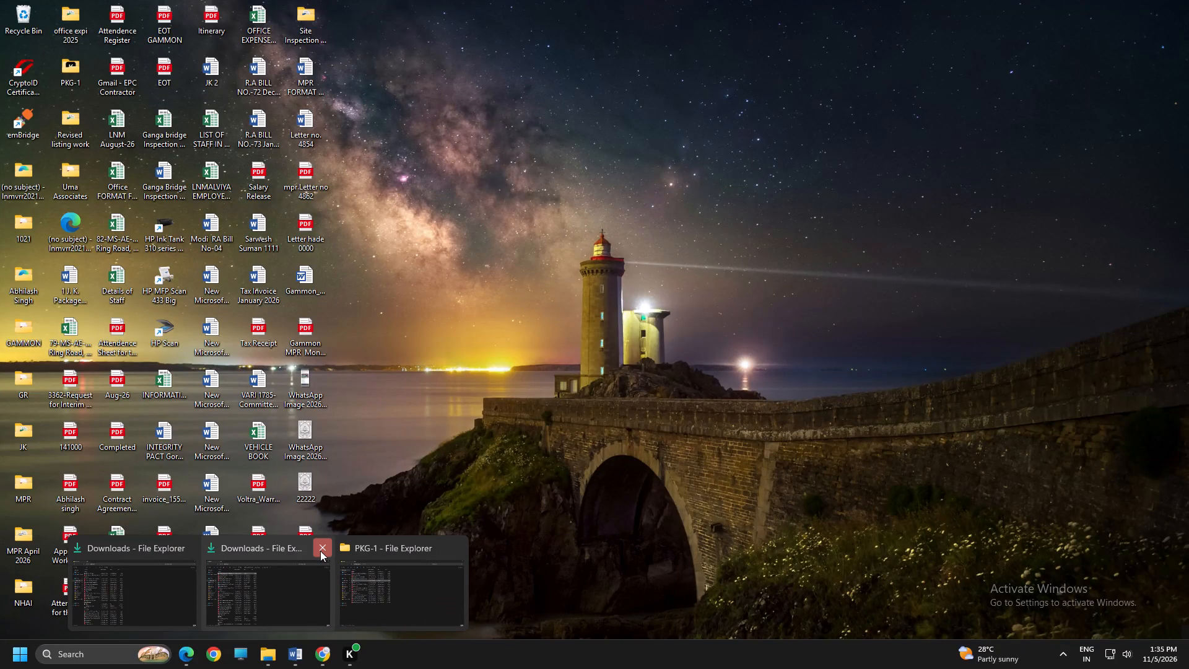
Bring up a remaining Downloads window and open USB Drive (H:) in it.
{"action": "left_click", "coordinate": [232, 585]}
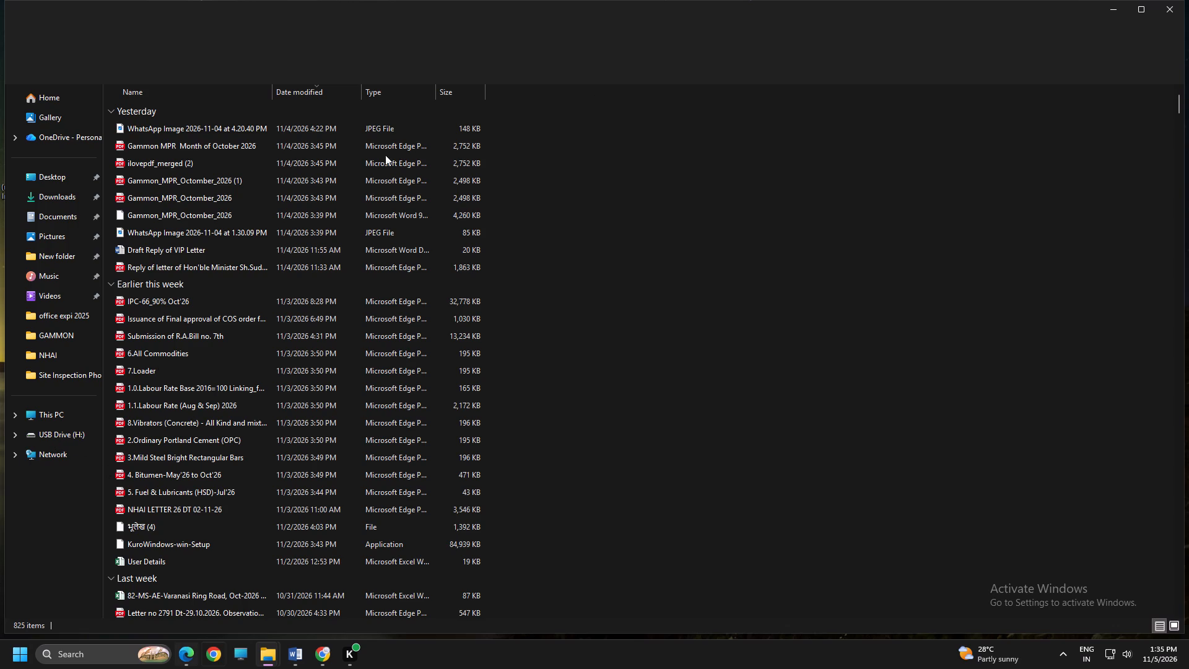
{"action": "left_click", "coordinate": [67, 430]}
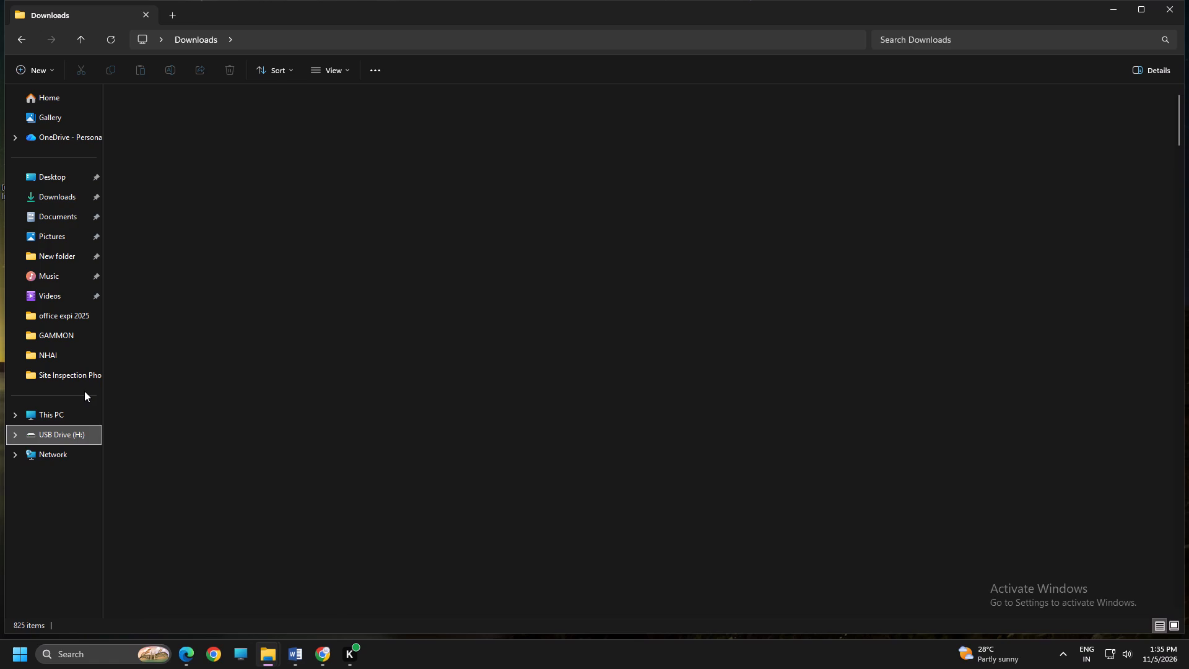
Look through the folders and files on USB Drive (H:), including the monthly reports, invoices and letters.
{"action": "scroll", "coordinate": [229, 361], "scroll_direction": "down", "scroll_amount": 3}
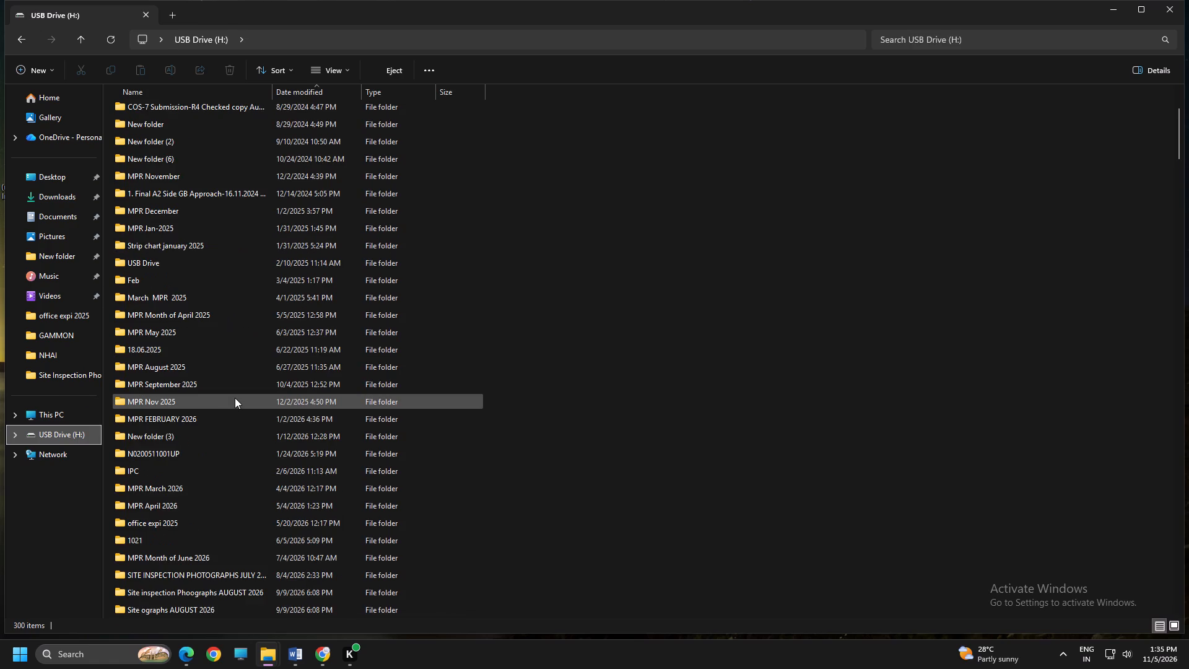
{"action": "scroll", "coordinate": [236, 397], "scroll_direction": "down", "scroll_amount": 4}
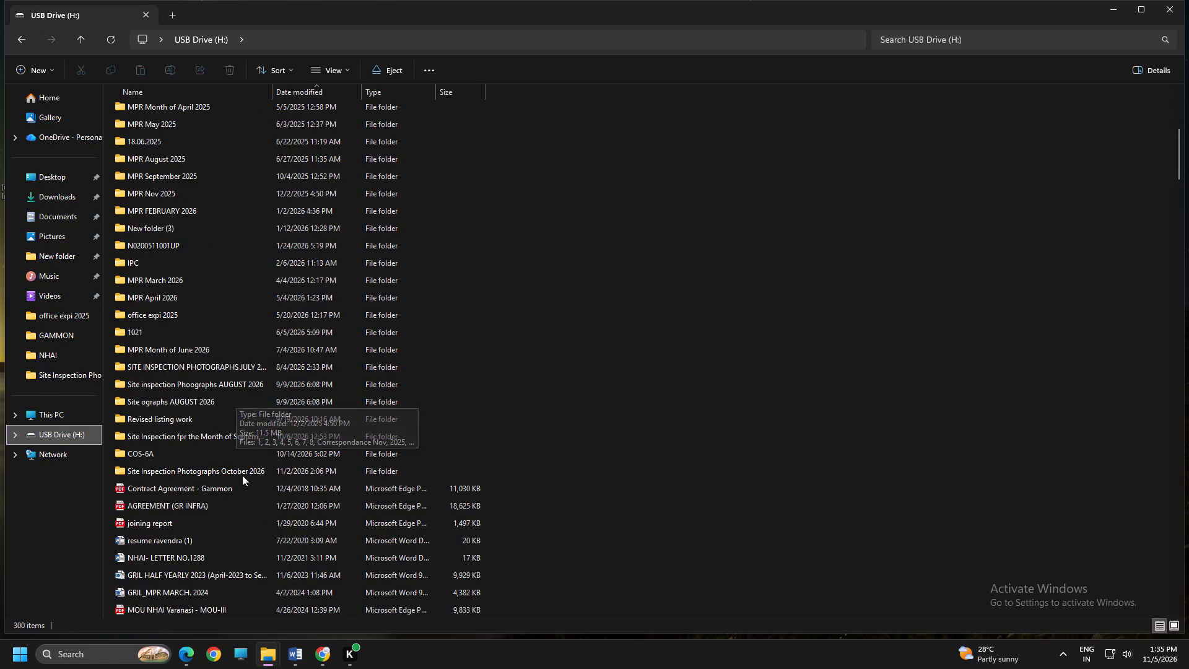
{"action": "scroll", "coordinate": [211, 343], "scroll_direction": "down", "scroll_amount": 7}
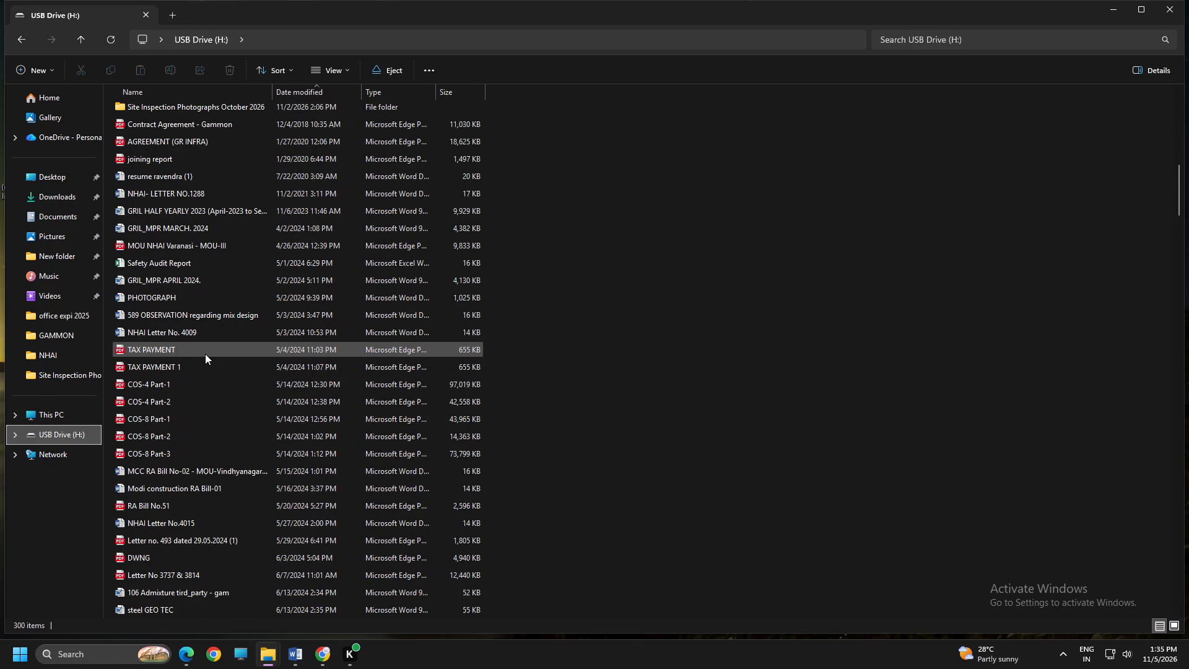
{"action": "scroll", "coordinate": [205, 354], "scroll_direction": "down", "scroll_amount": 5}
{"action": "scroll", "coordinate": [205, 354], "scroll_direction": "down", "scroll_amount": 20}
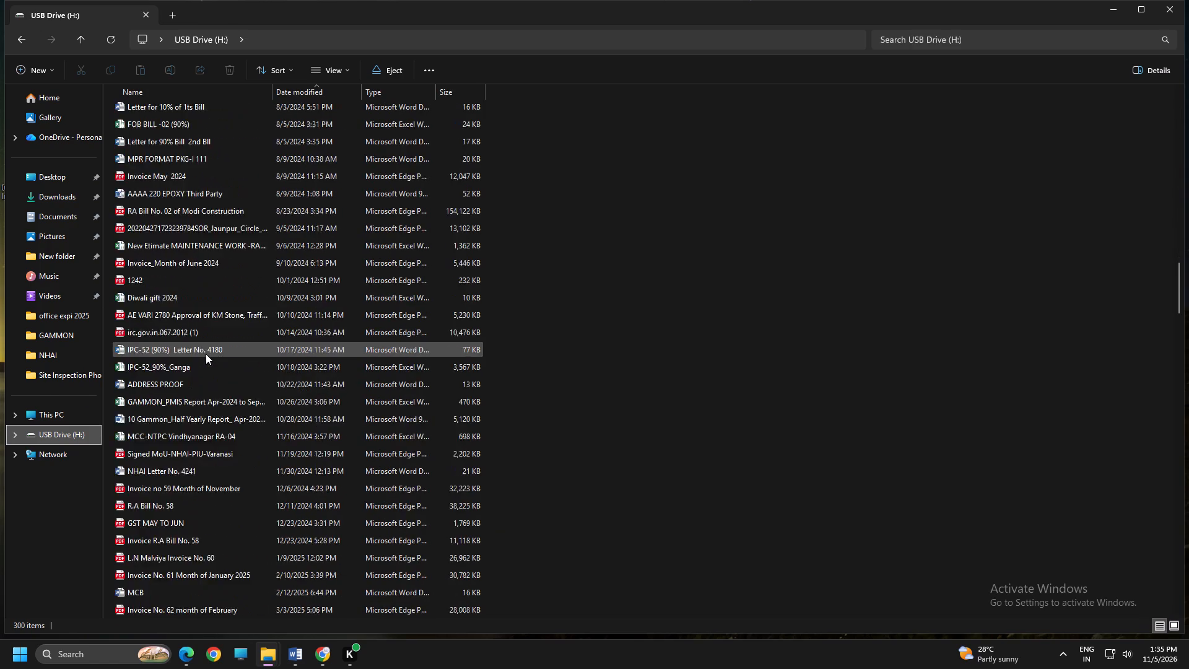
{"action": "scroll", "coordinate": [206, 354], "scroll_direction": "down", "scroll_amount": 20}
{"action": "scroll", "coordinate": [206, 354], "scroll_direction": "down", "scroll_amount": 20}
{"action": "scroll", "coordinate": [206, 354], "scroll_direction": "down", "scroll_amount": 7}
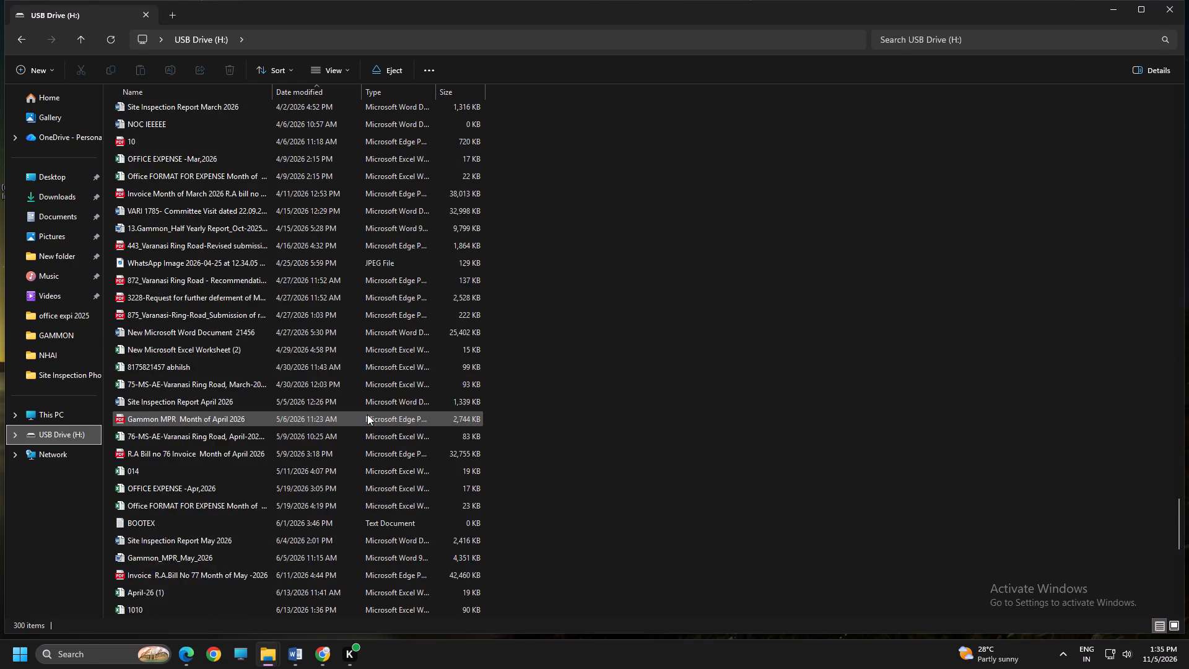
{"action": "scroll", "coordinate": [367, 414], "scroll_direction": "down", "scroll_amount": 20}
{"action": "scroll", "coordinate": [367, 414], "scroll_direction": "down", "scroll_amount": 3}
{"action": "scroll", "coordinate": [369, 405], "scroll_direction": "up", "scroll_amount": 19}
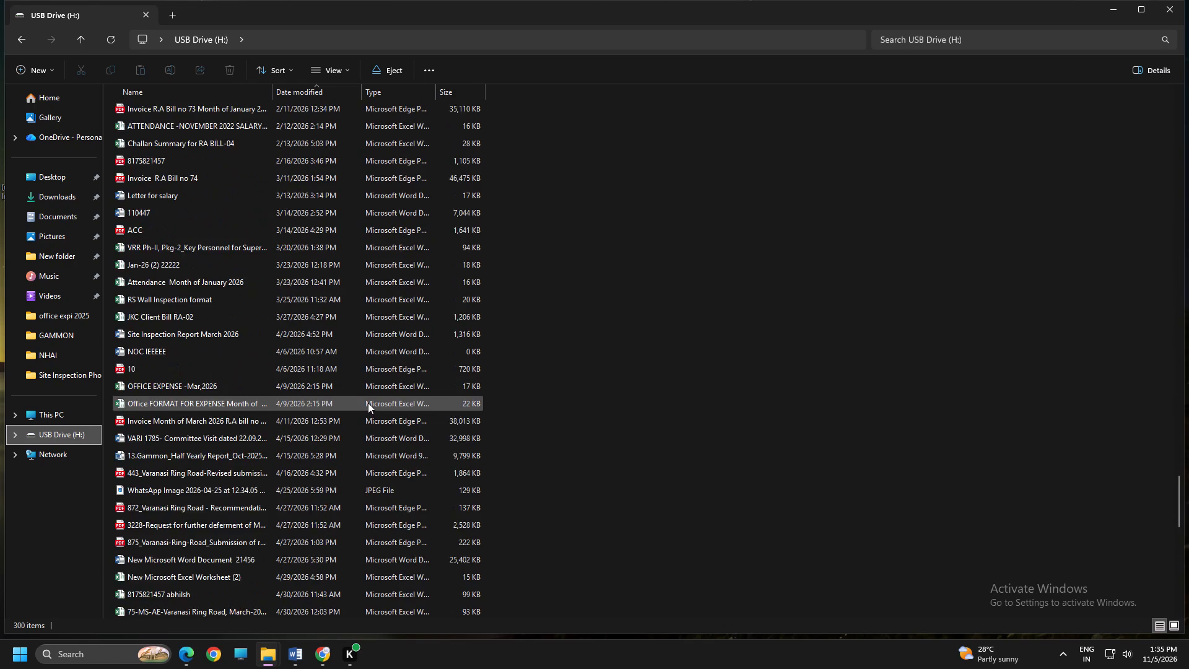
{"action": "scroll", "coordinate": [368, 403], "scroll_direction": "up", "scroll_amount": 13}
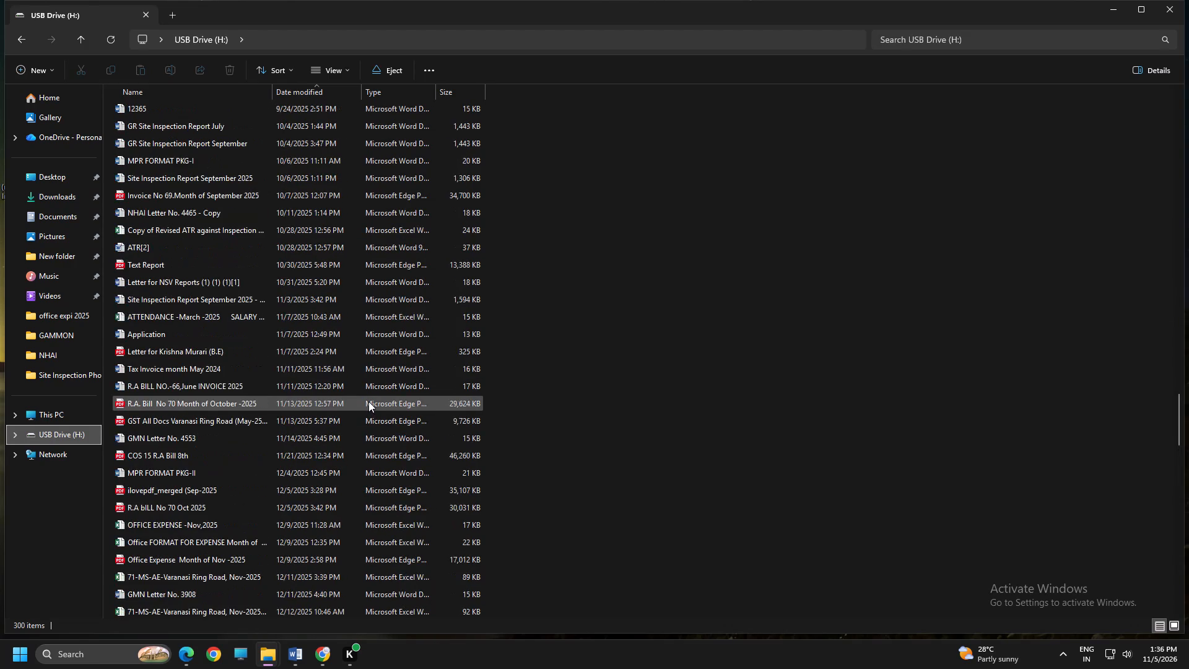
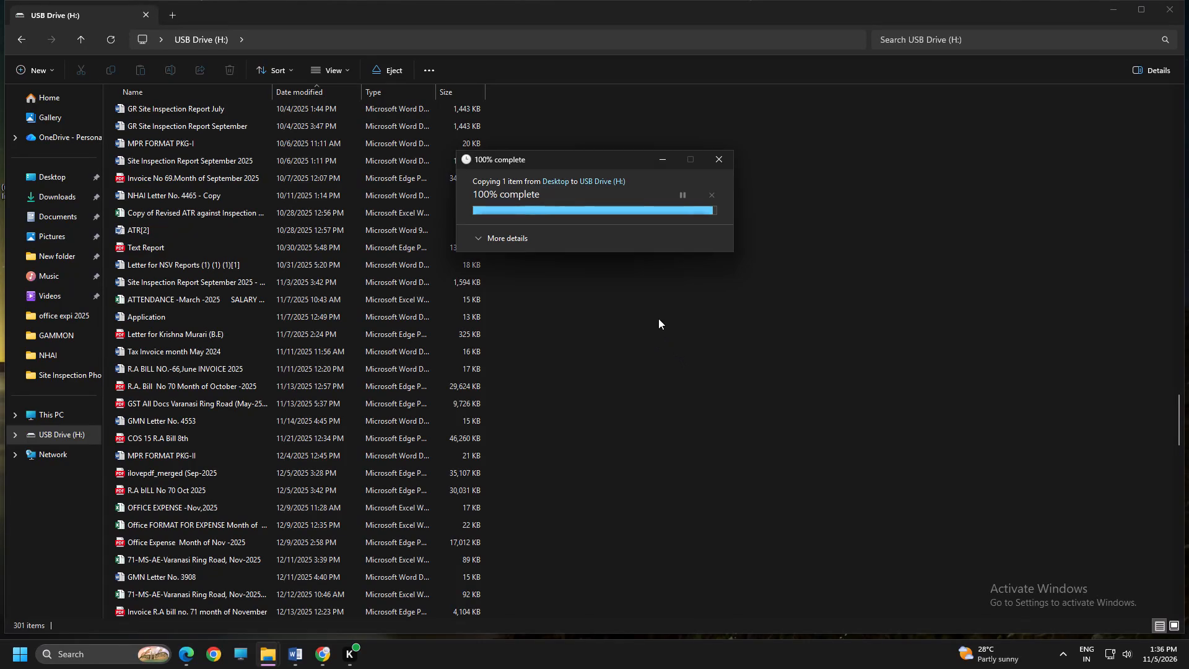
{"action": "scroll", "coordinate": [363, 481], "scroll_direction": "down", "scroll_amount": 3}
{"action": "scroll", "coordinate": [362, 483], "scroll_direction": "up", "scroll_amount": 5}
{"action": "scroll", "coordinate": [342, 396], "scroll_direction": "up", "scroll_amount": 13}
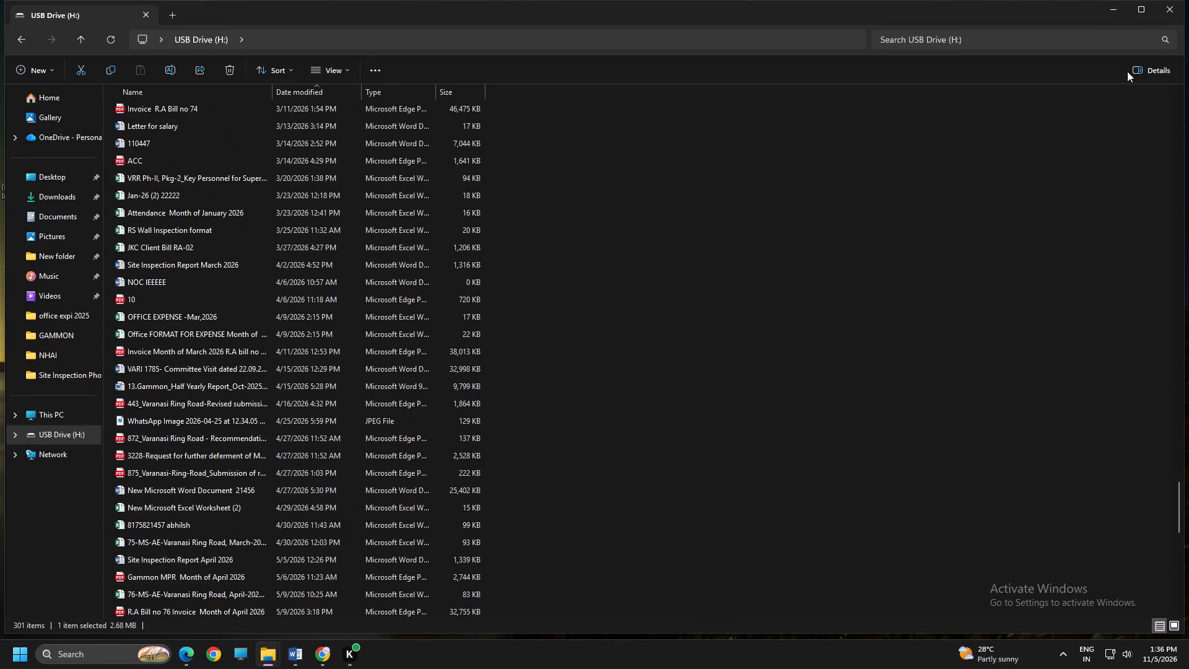
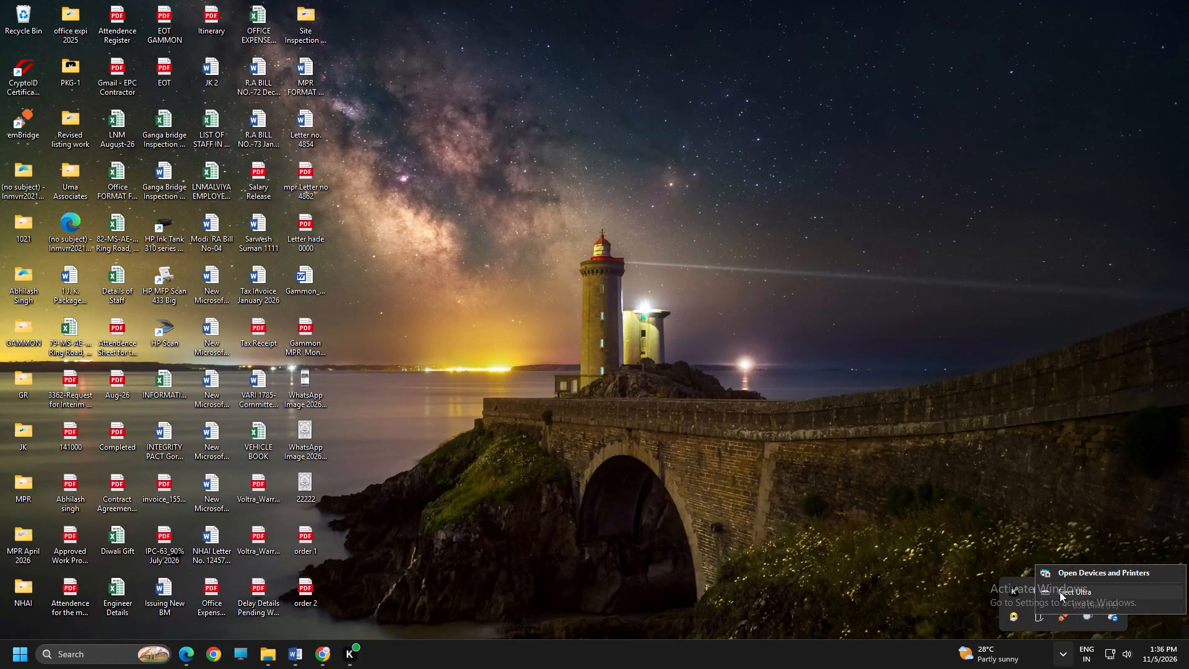
Eject the Ultra USB drive.
{"action": "left_click", "coordinate": [1060, 592]}
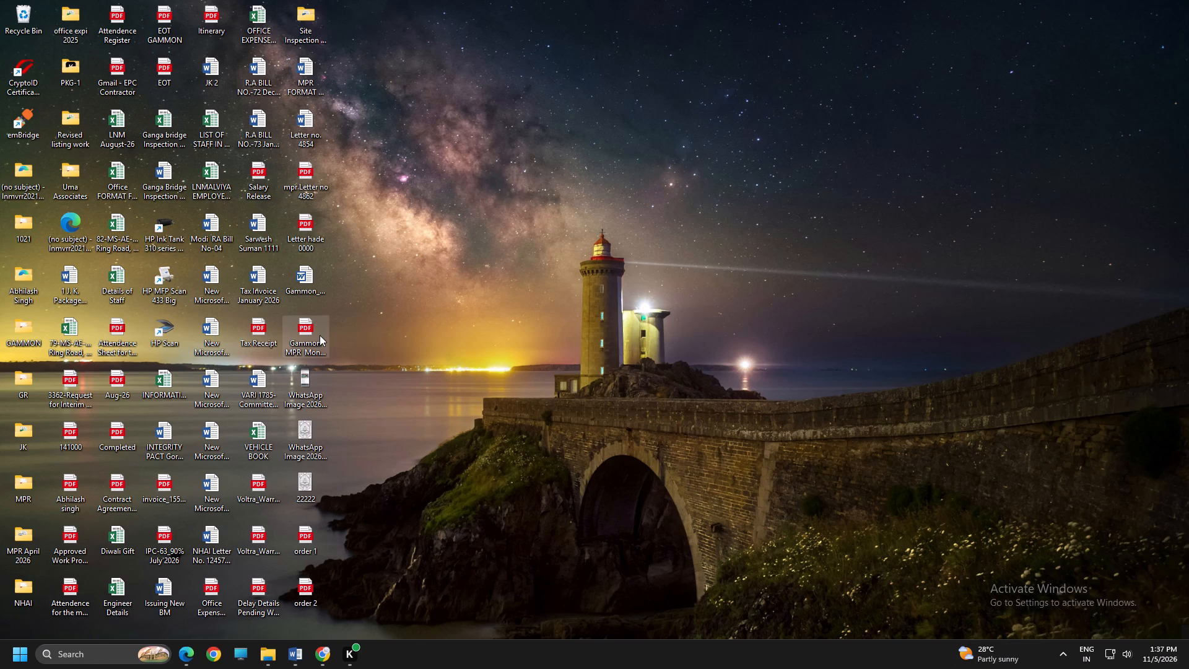
Switch to the Gammon October 2026 report PDF in Edge and examine the letter on its last page.
{"action": "left_click", "coordinate": [192, 604]}
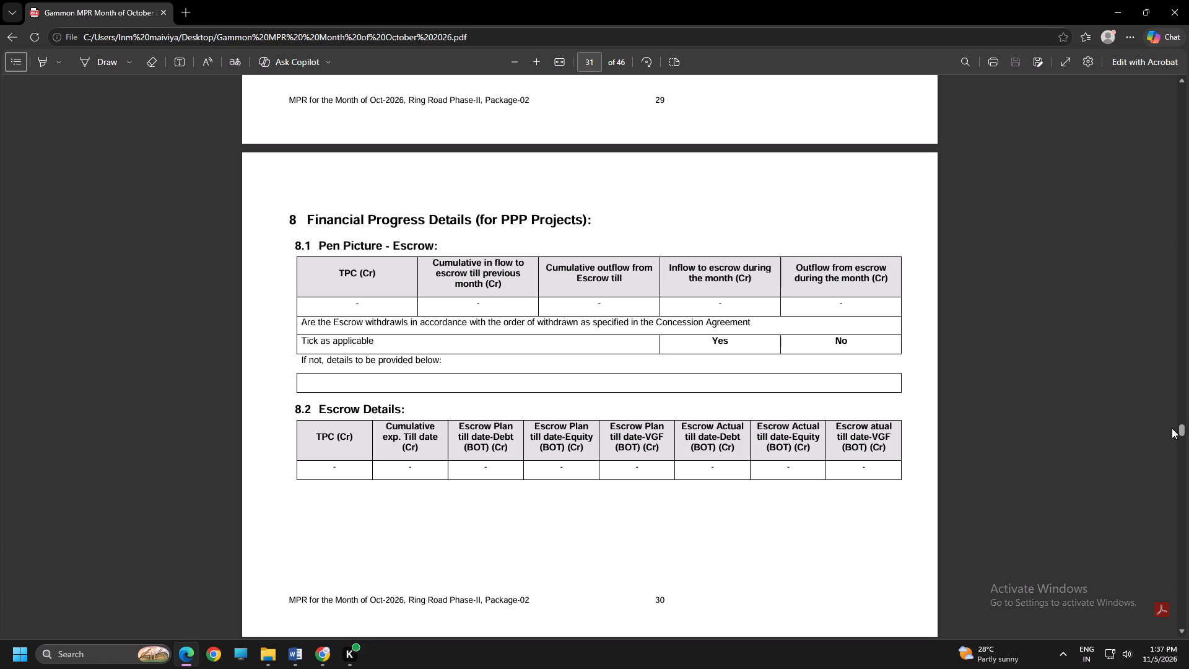
{"action": "left_click_drag", "start_coordinate": [1182, 430], "coordinate": [1173, 616]}
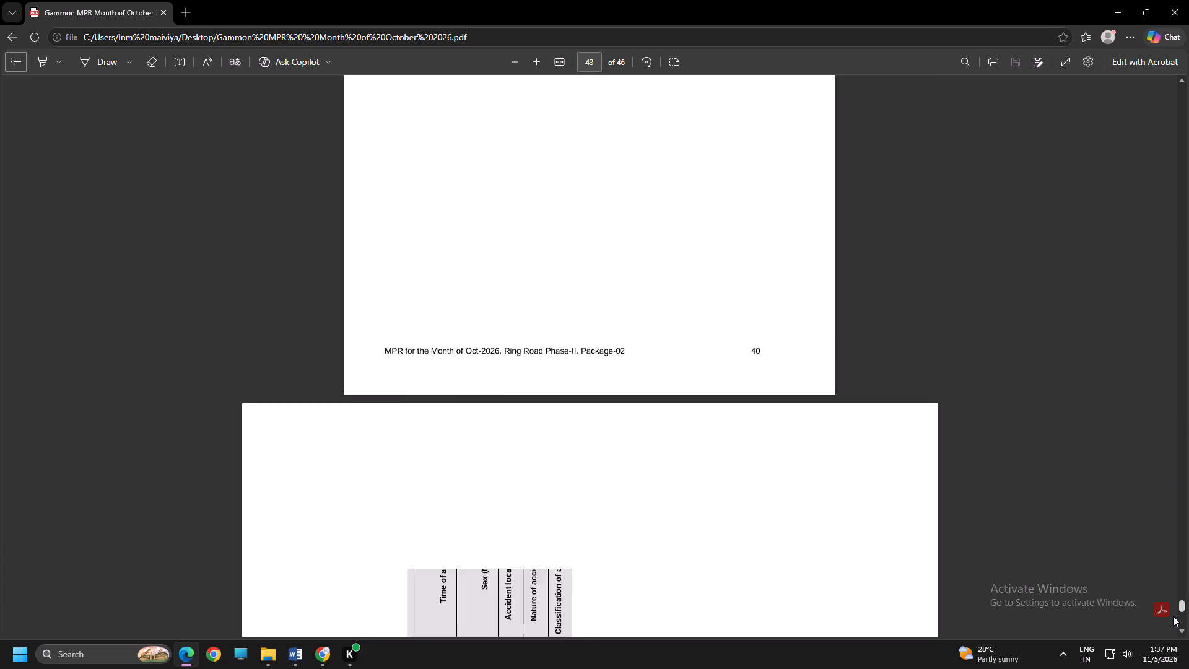
{"action": "left_click_drag", "start_coordinate": [1173, 616], "coordinate": [1175, 635]}
{"action": "scroll", "coordinate": [744, 375], "scroll_direction": "up", "scroll_amount": 4}
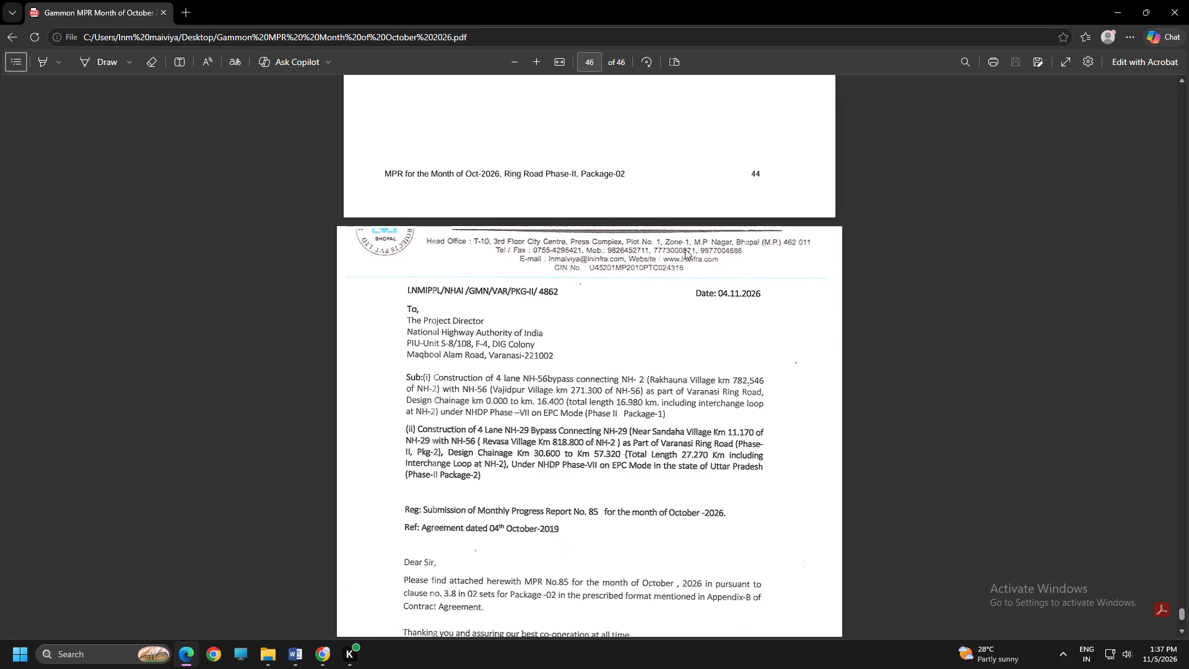
Search the web for ilovepdf in a new browser tab, closing the surplus blank tabs.
{"action": "left_click", "coordinate": [184, 12]}
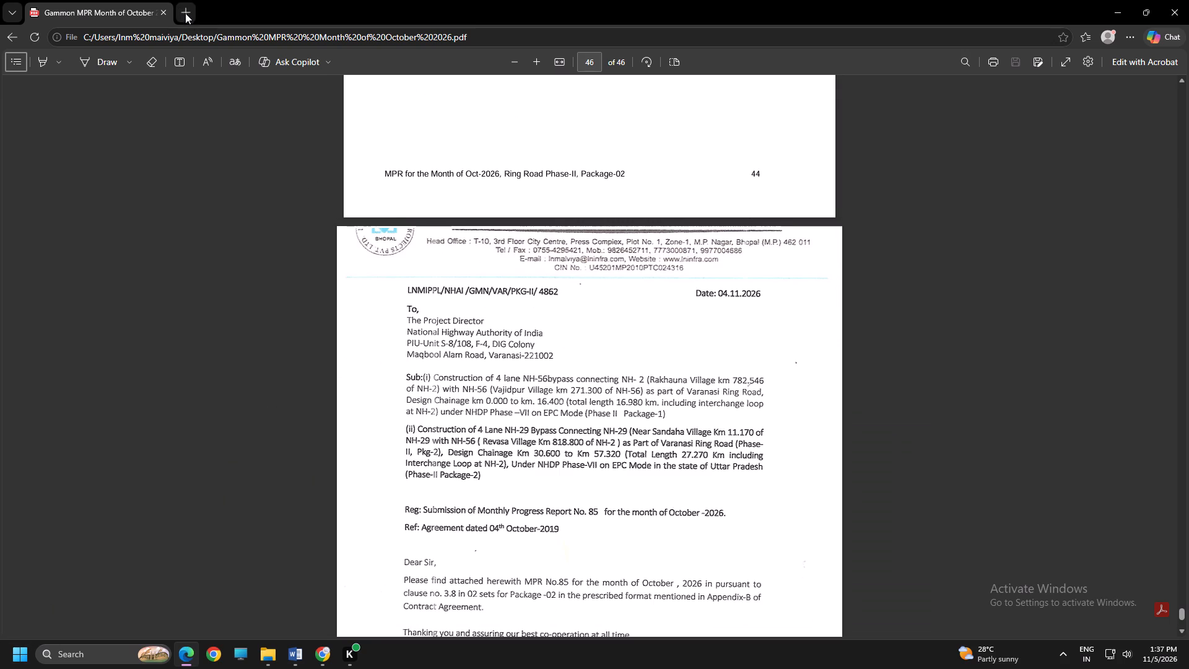
{"action": "left_click", "coordinate": [185, 15]}
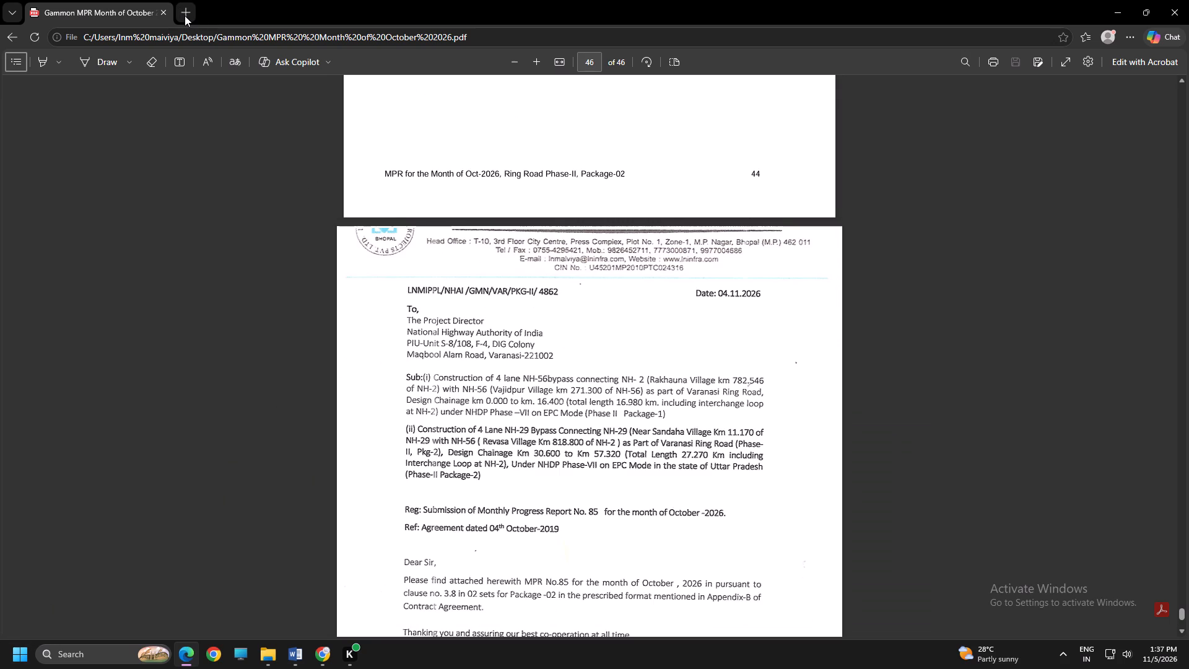
{"action": "triple_click", "coordinate": [189, 13]}
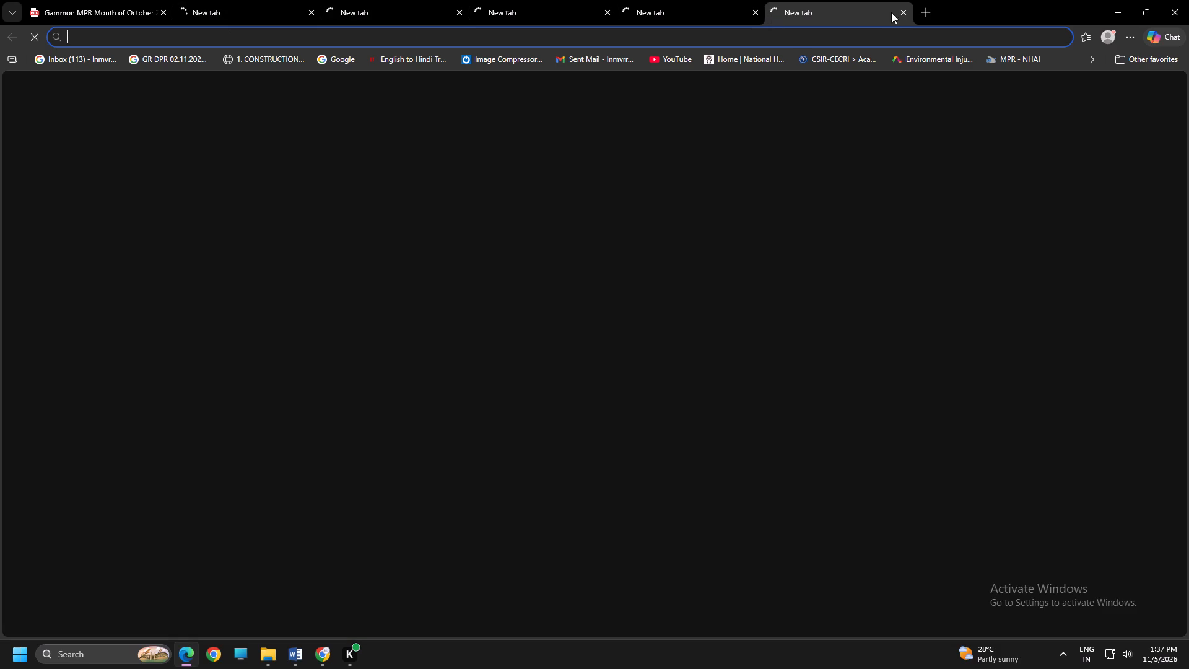
{"action": "left_click", "coordinate": [906, 14]}
{"action": "left_click", "coordinate": [759, 11]}
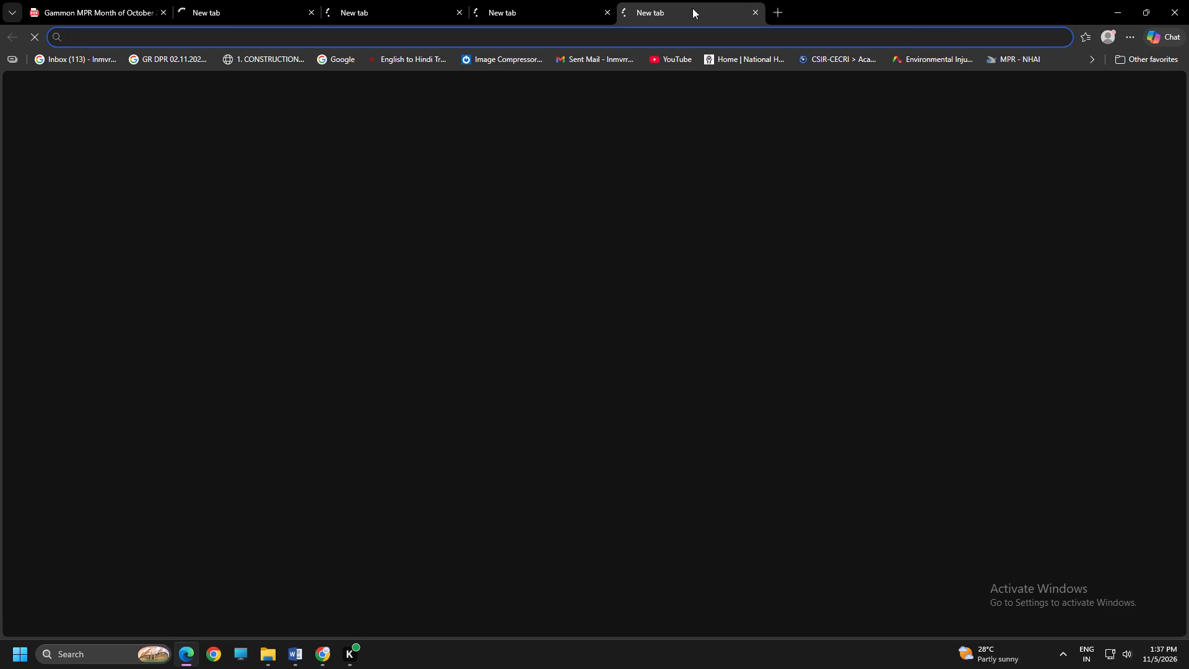
{"action": "left_click", "coordinate": [604, 11]}
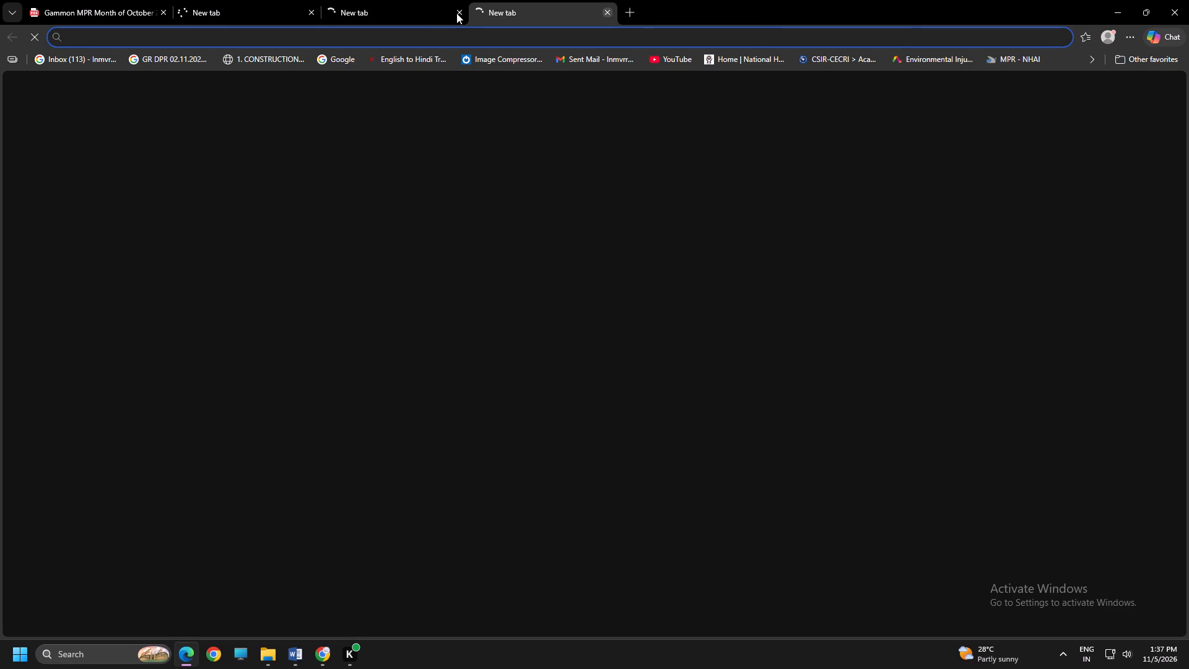
{"action": "left_click", "coordinate": [457, 10]}
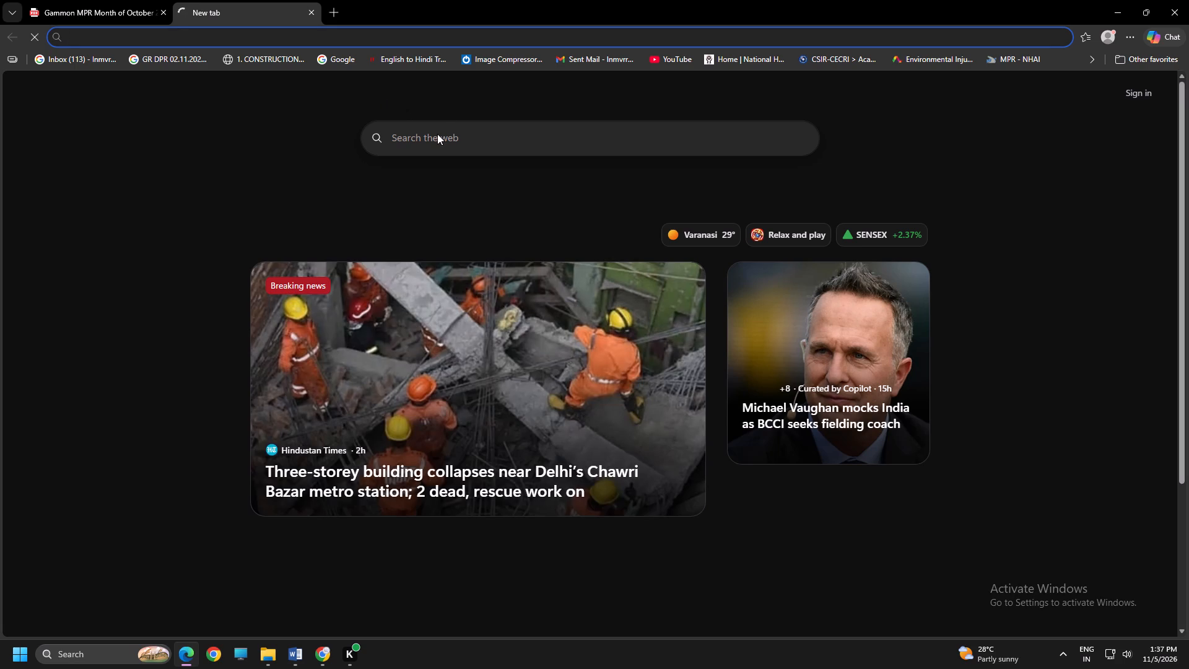
{"action": "left_click", "coordinate": [437, 134]}
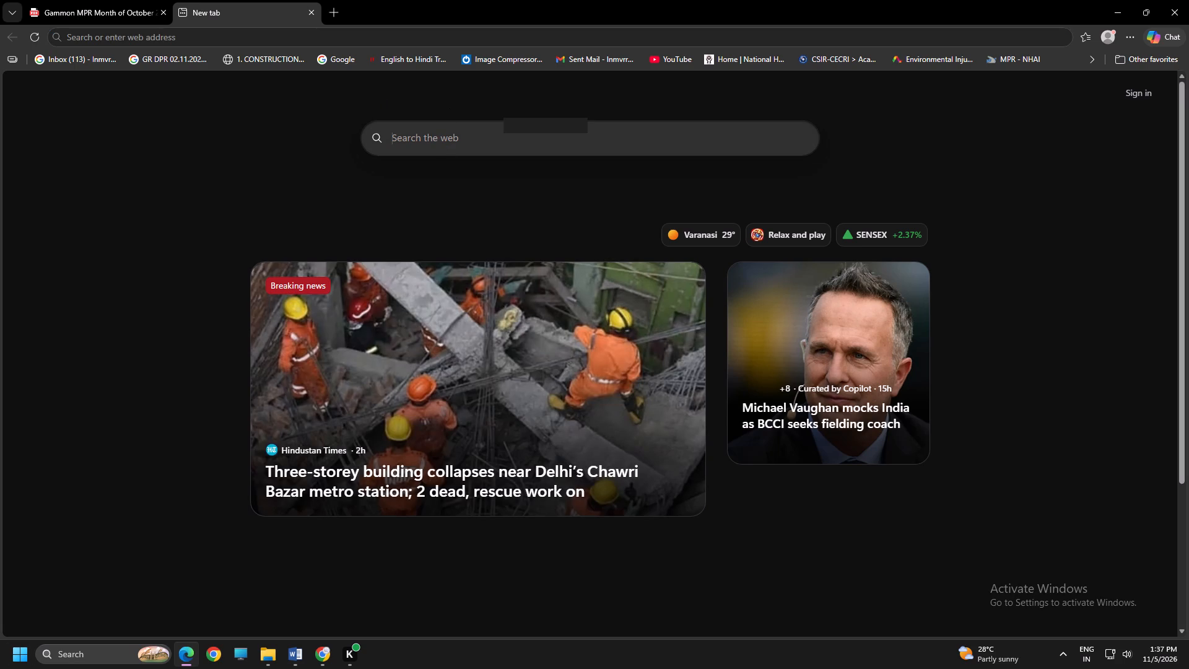
{"action": "type", "text": "ilo"}
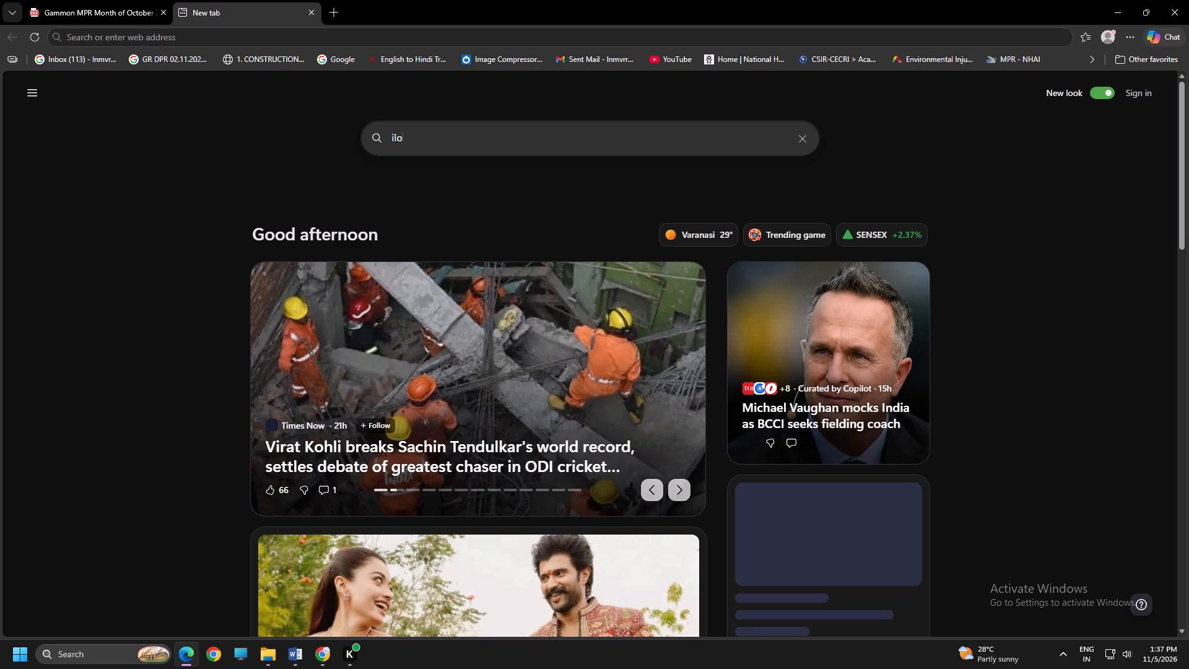
{"action": "type", "text": "ve"}
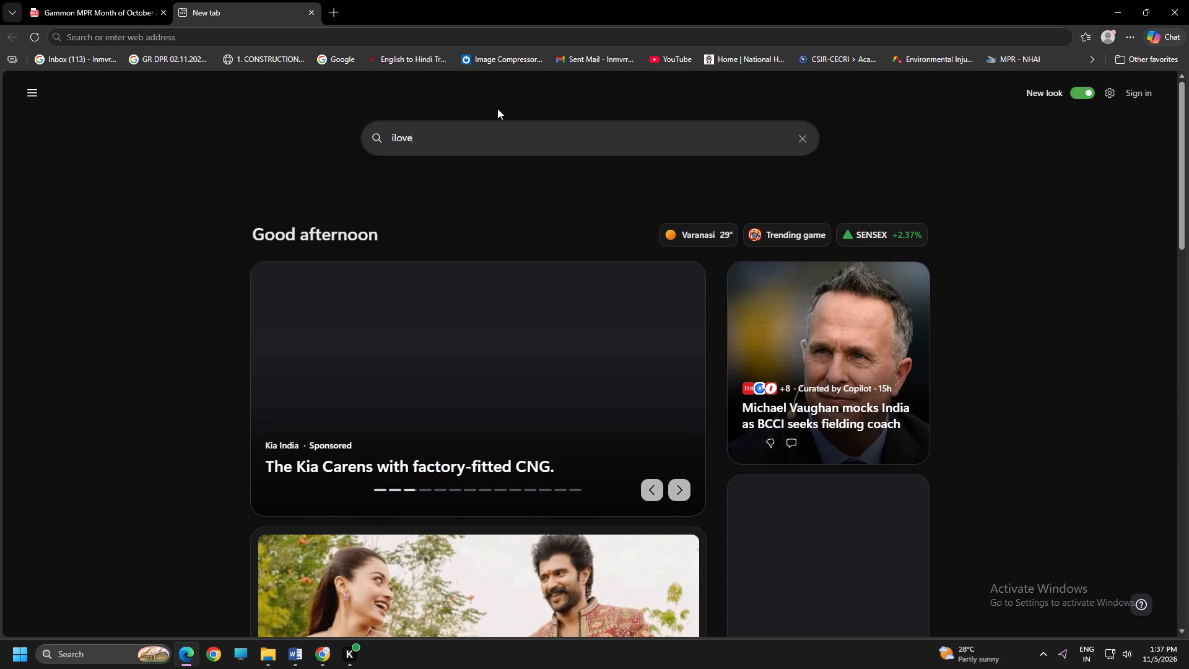
{"action": "type", "text": "pdf"}
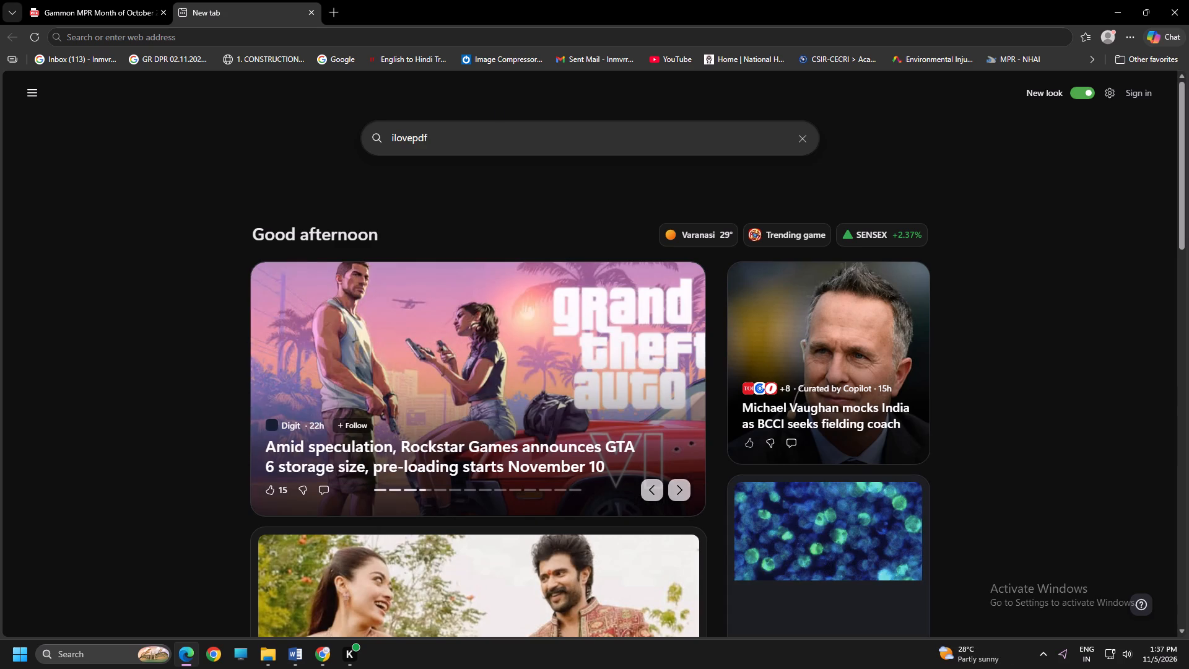
{"action": "key", "text": "Return"}
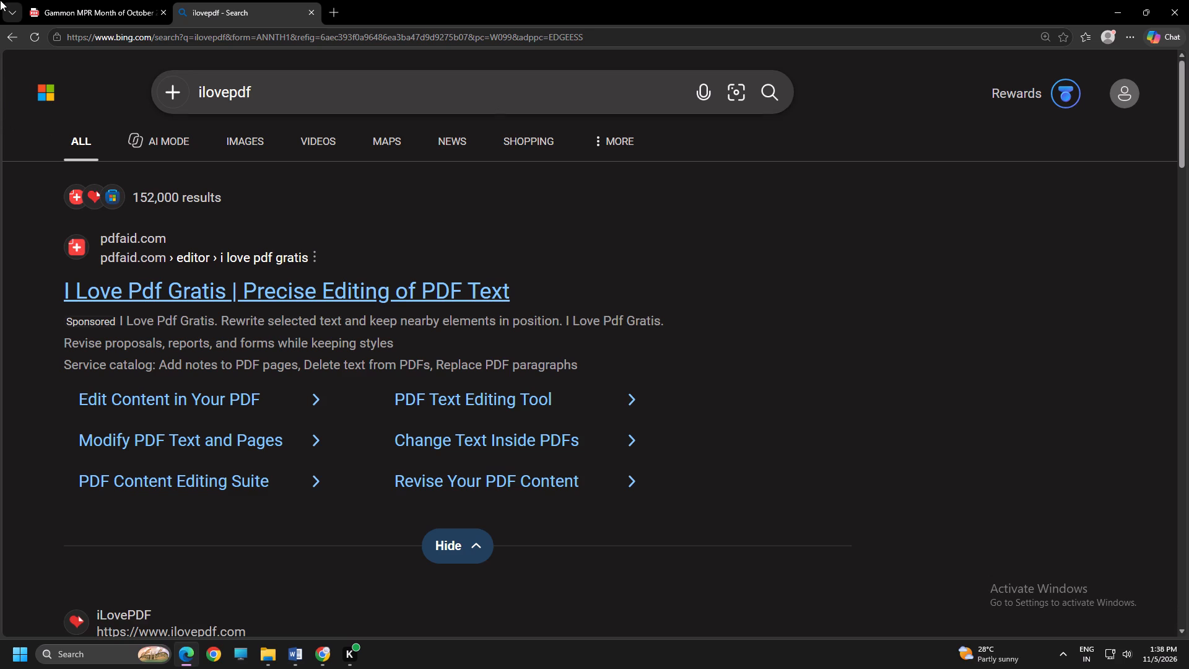
Open the iLovePDF website from the search results and choose its Organize PDF tool.
{"action": "scroll", "coordinate": [287, 415], "scroll_direction": "down", "scroll_amount": 3}
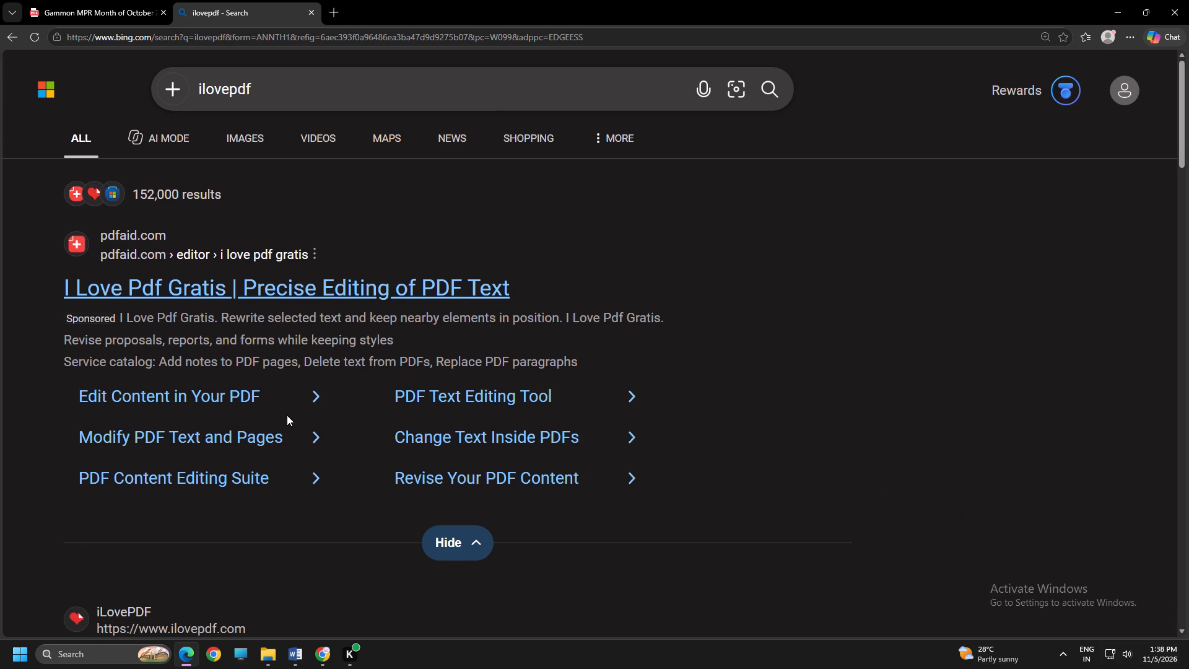
{"action": "scroll", "coordinate": [308, 419], "scroll_direction": "down", "scroll_amount": 1}
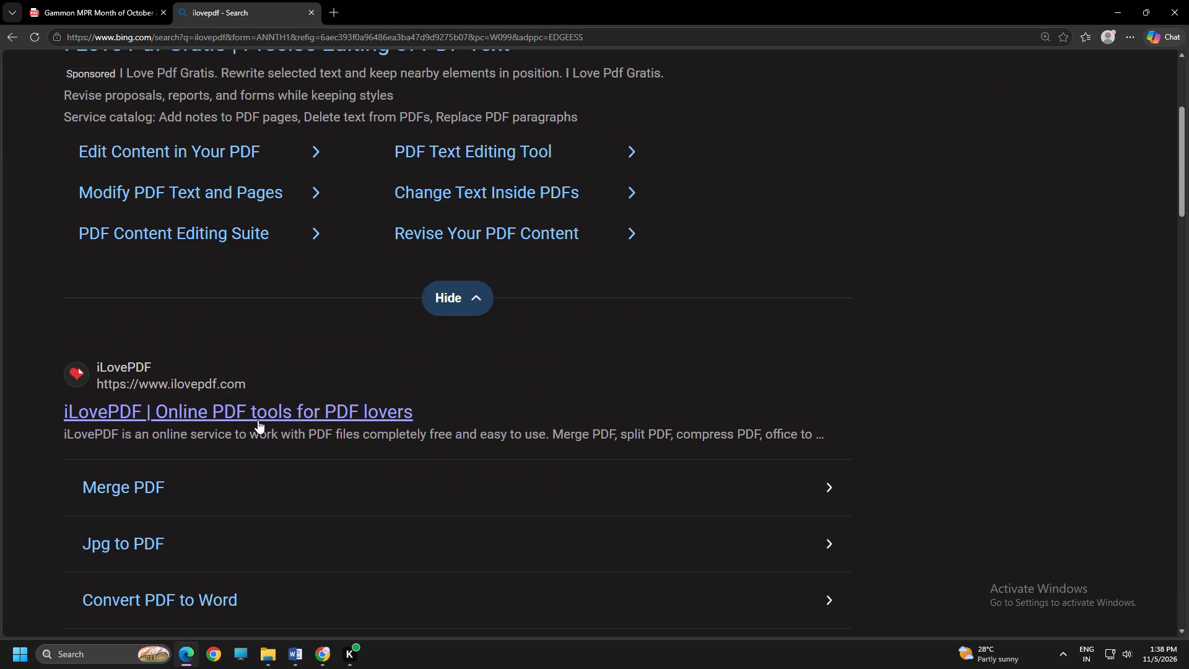
{"action": "left_click", "coordinate": [227, 414]}
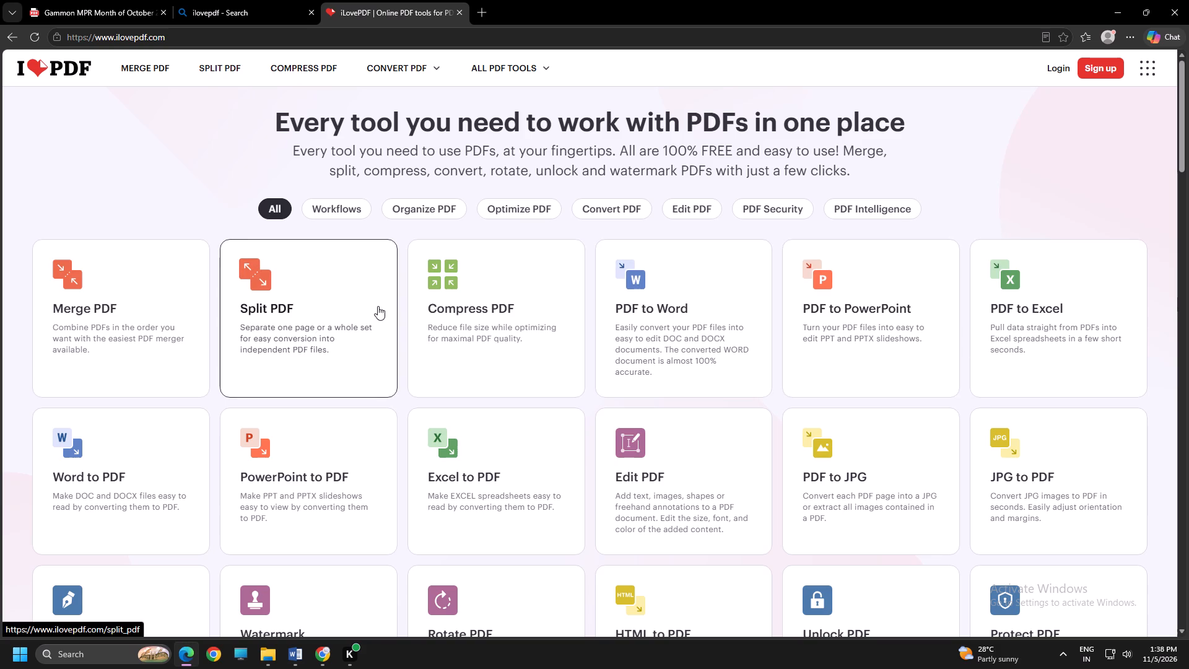
{"action": "scroll", "coordinate": [310, 343], "scroll_direction": "down", "scroll_amount": 3}
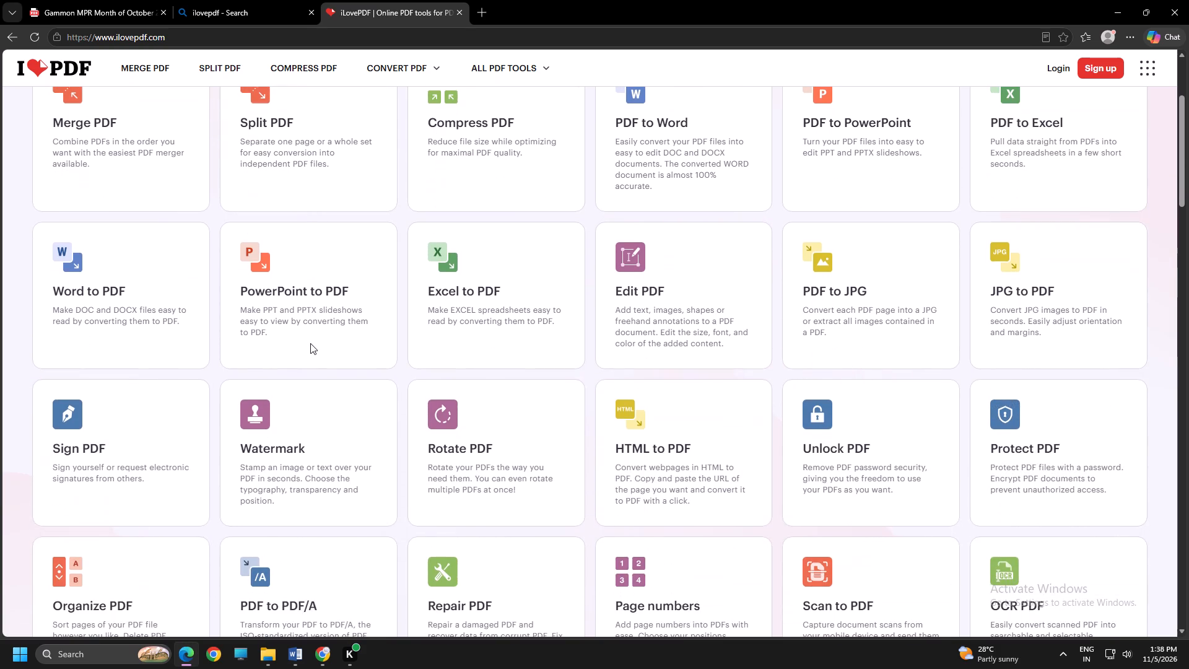
{"action": "scroll", "coordinate": [310, 343], "scroll_direction": "down", "scroll_amount": 1}
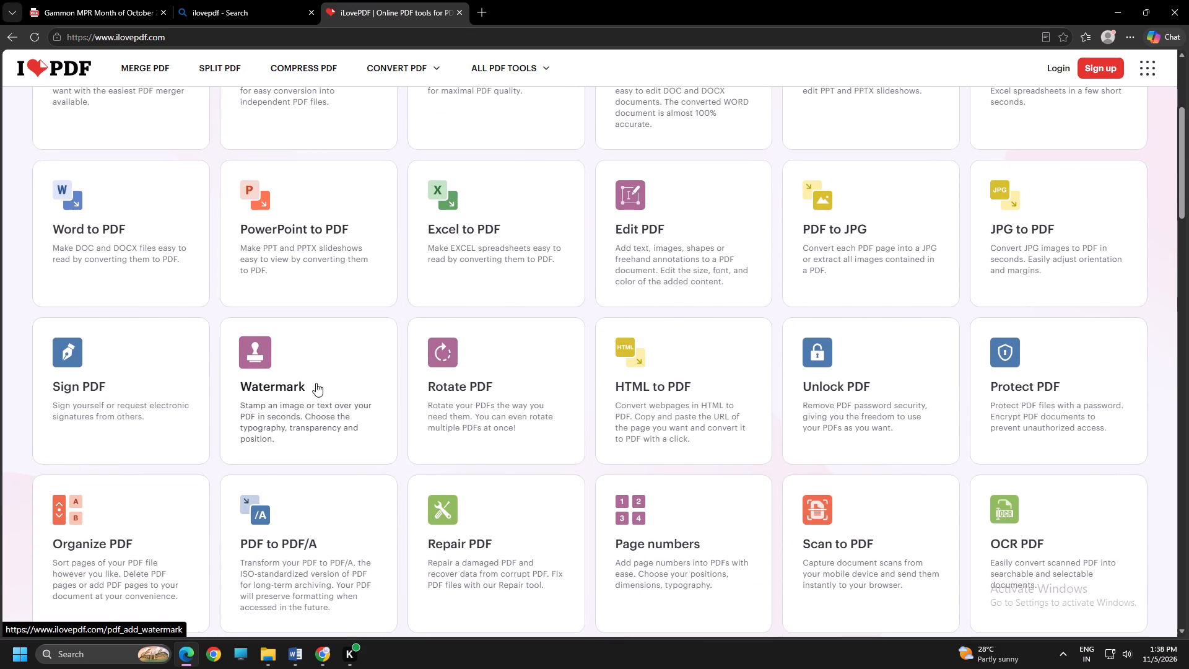
{"action": "left_click", "coordinate": [136, 503]}
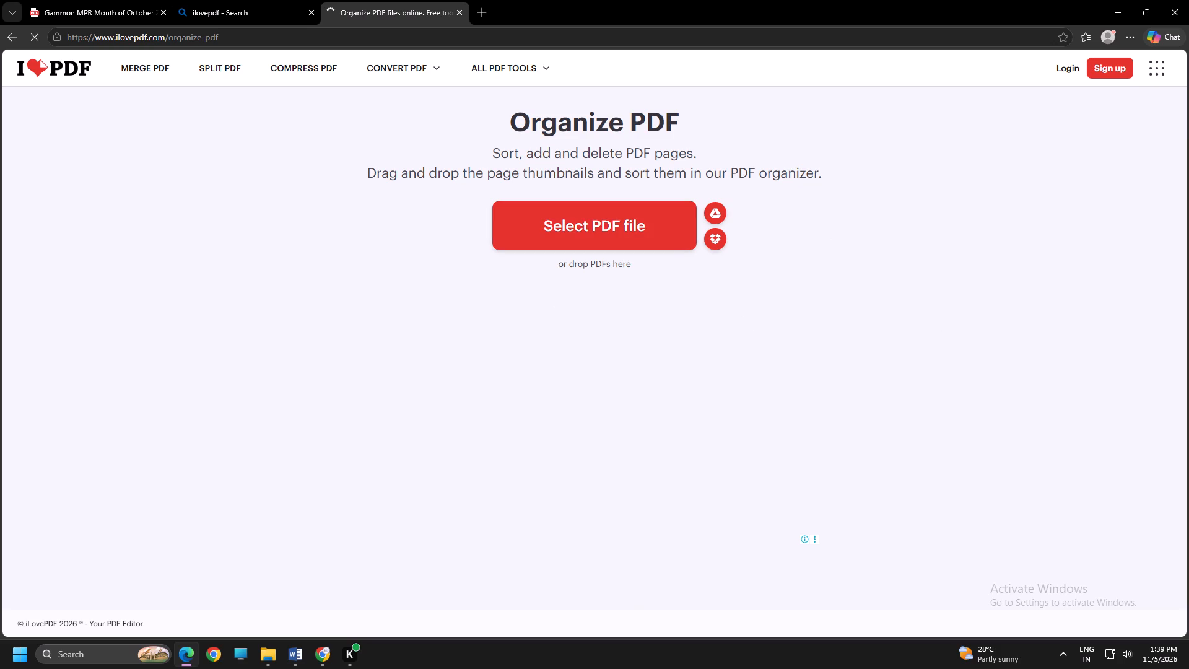
Load the Gammon MPR Month of October 2026 PDF from the Desktop into the Organize PDF tool.
{"action": "left_click", "coordinate": [655, 220]}
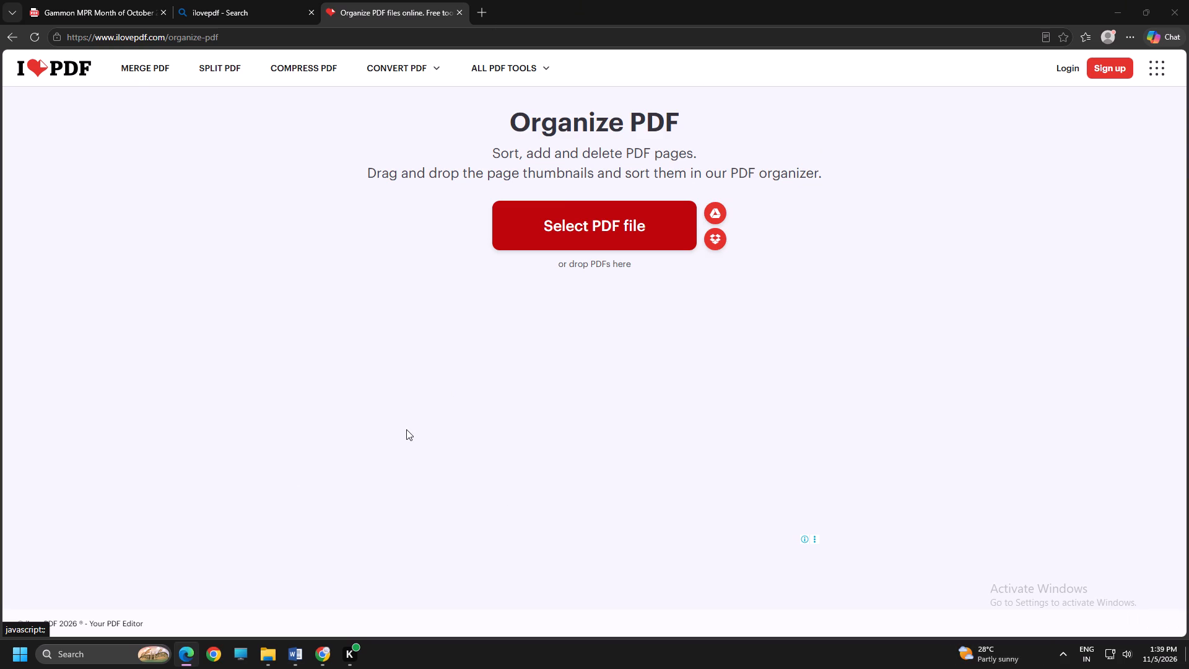
{"action": "left_click", "coordinate": [584, 224]}
{"action": "left_click", "coordinate": [584, 224]}
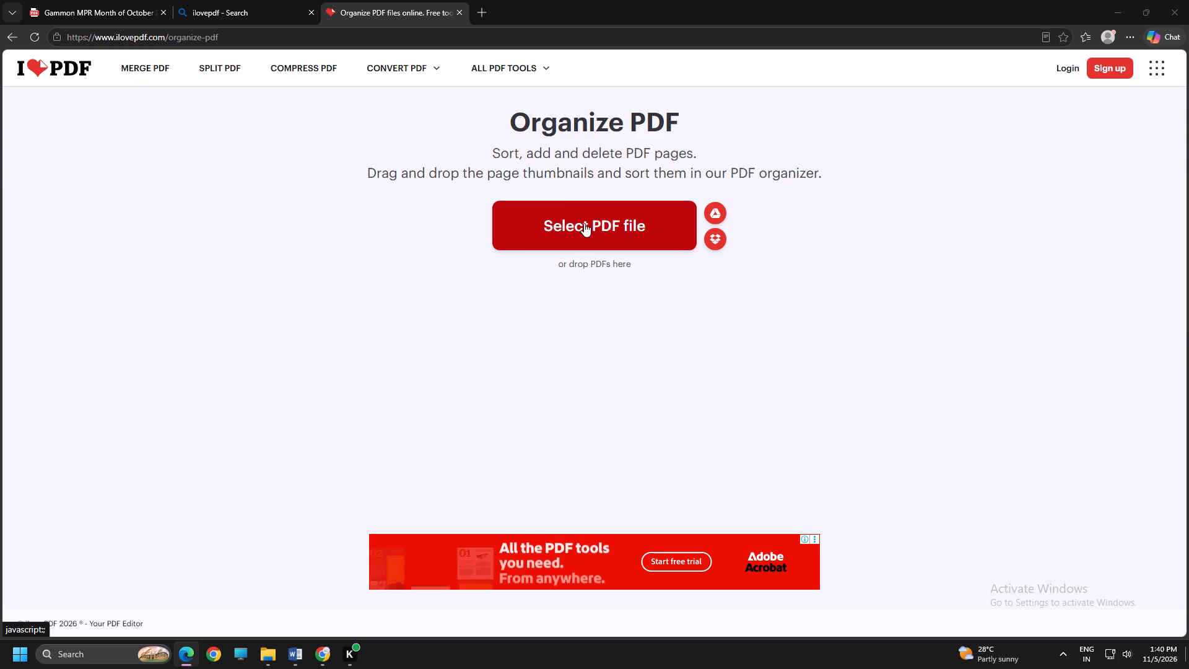
{"action": "left_click", "coordinate": [584, 222]}
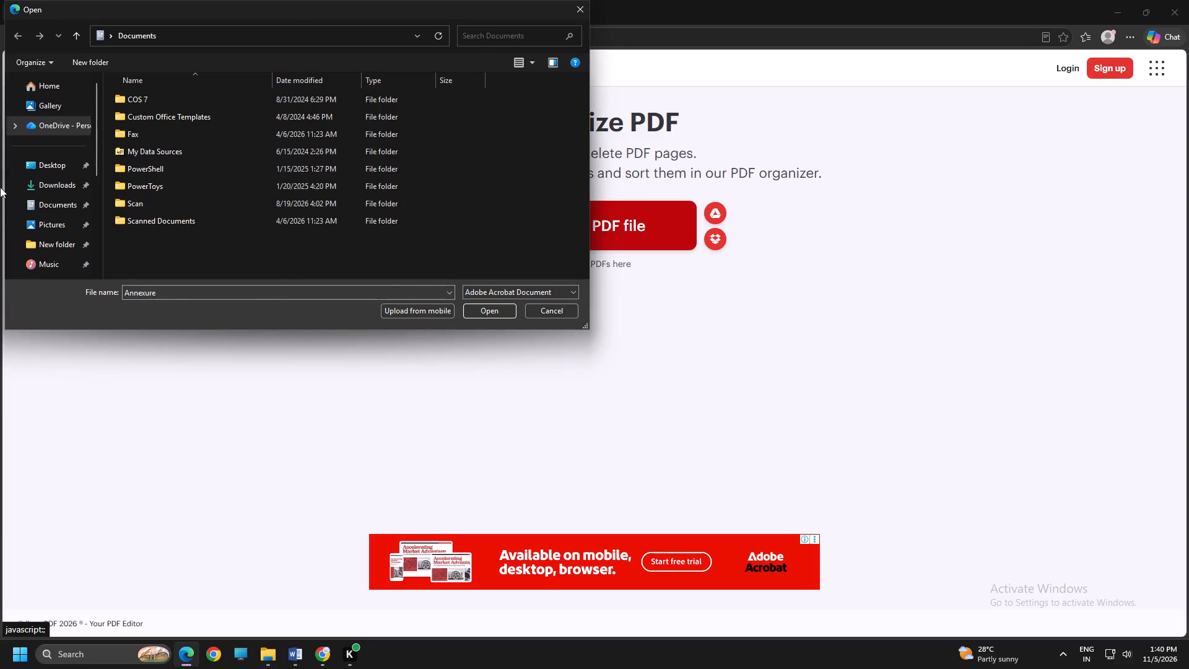
{"action": "left_click", "coordinate": [58, 155]}
{"action": "left_click", "coordinate": [59, 161]}
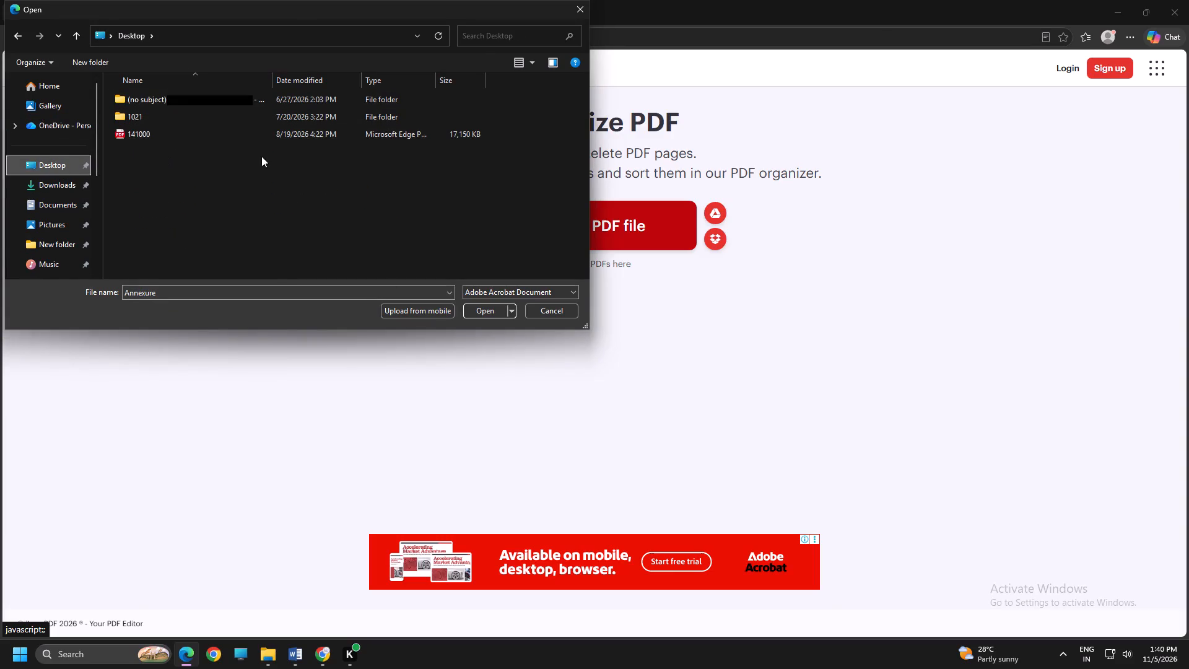
{"action": "scroll", "coordinate": [216, 160], "scroll_direction": "down", "scroll_amount": 7}
{"action": "scroll", "coordinate": [216, 164], "scroll_direction": "up", "scroll_amount": 2}
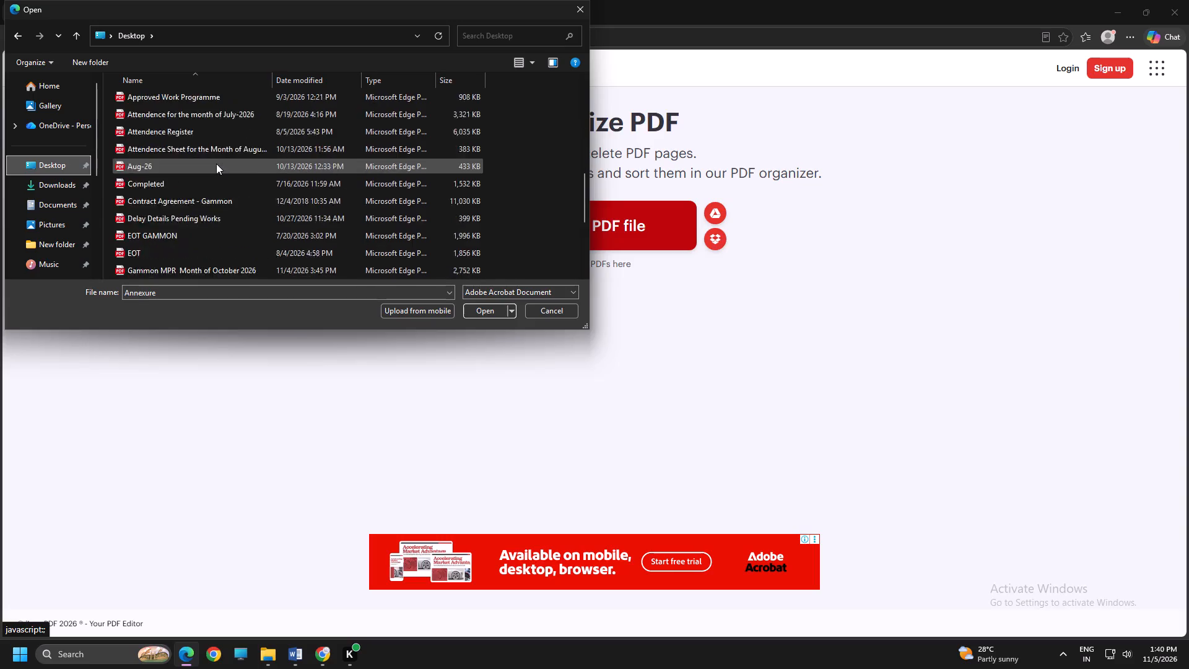
{"action": "scroll", "coordinate": [216, 164], "scroll_direction": "up", "scroll_amount": 1}
{"action": "scroll", "coordinate": [216, 164], "scroll_direction": "down", "scroll_amount": 8}
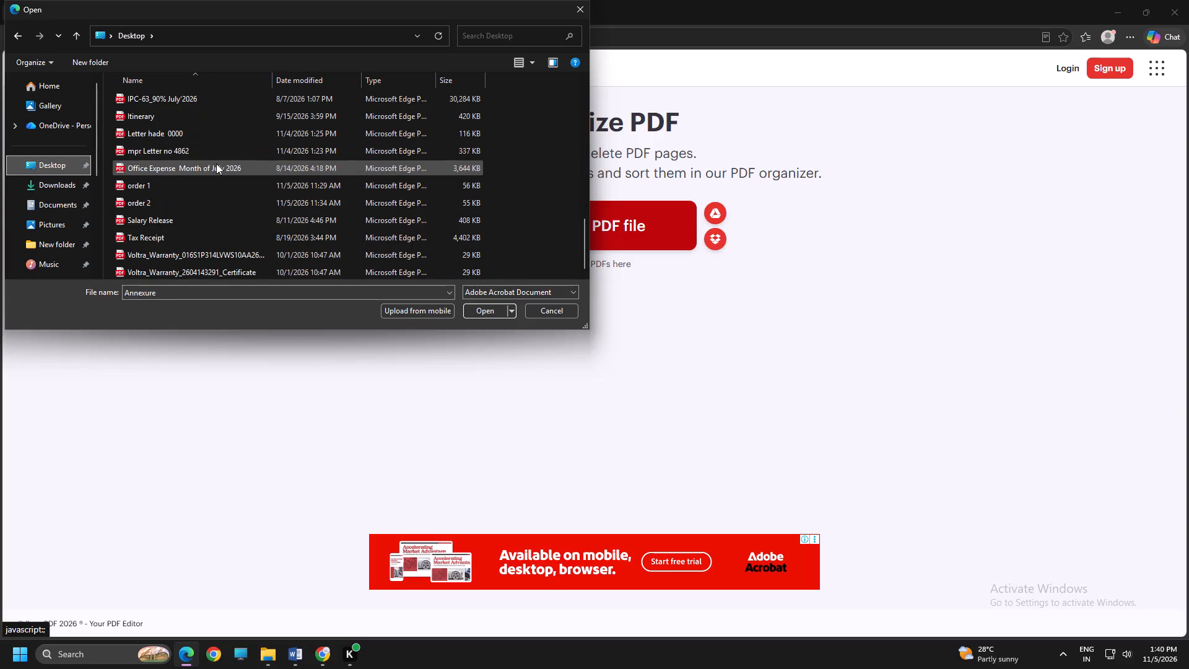
{"action": "scroll", "coordinate": [216, 164], "scroll_direction": "down", "scroll_amount": 10}
{"action": "scroll", "coordinate": [209, 217], "scroll_direction": "up", "scroll_amount": 1}
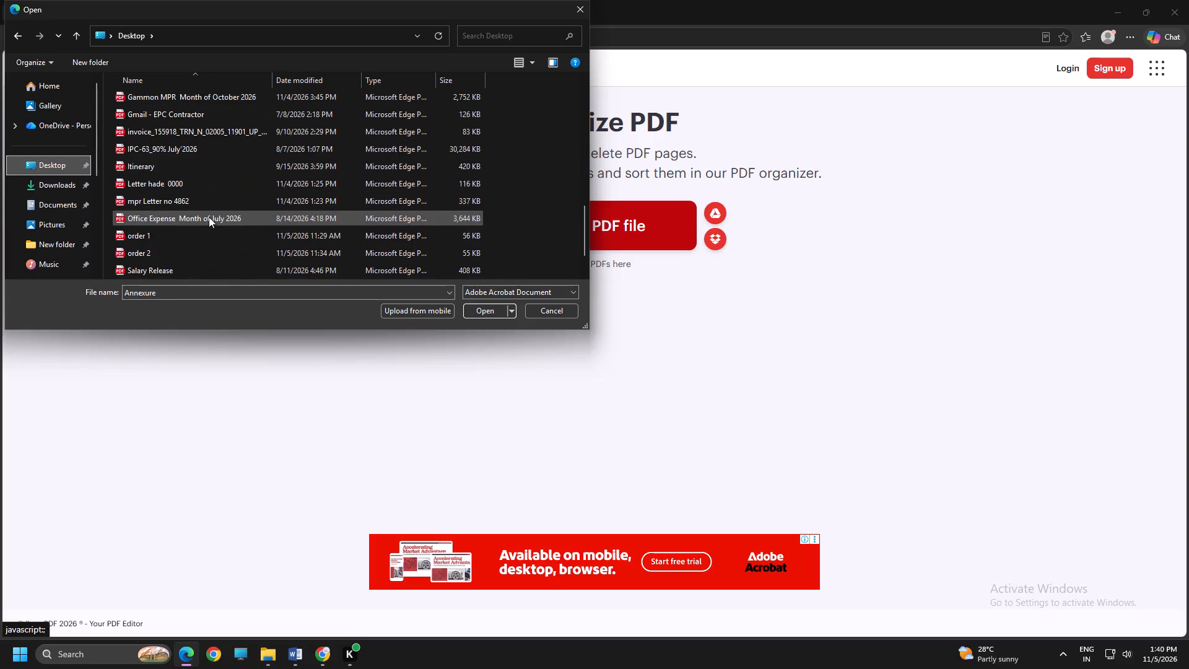
{"action": "scroll", "coordinate": [209, 217], "scroll_direction": "up", "scroll_amount": 1}
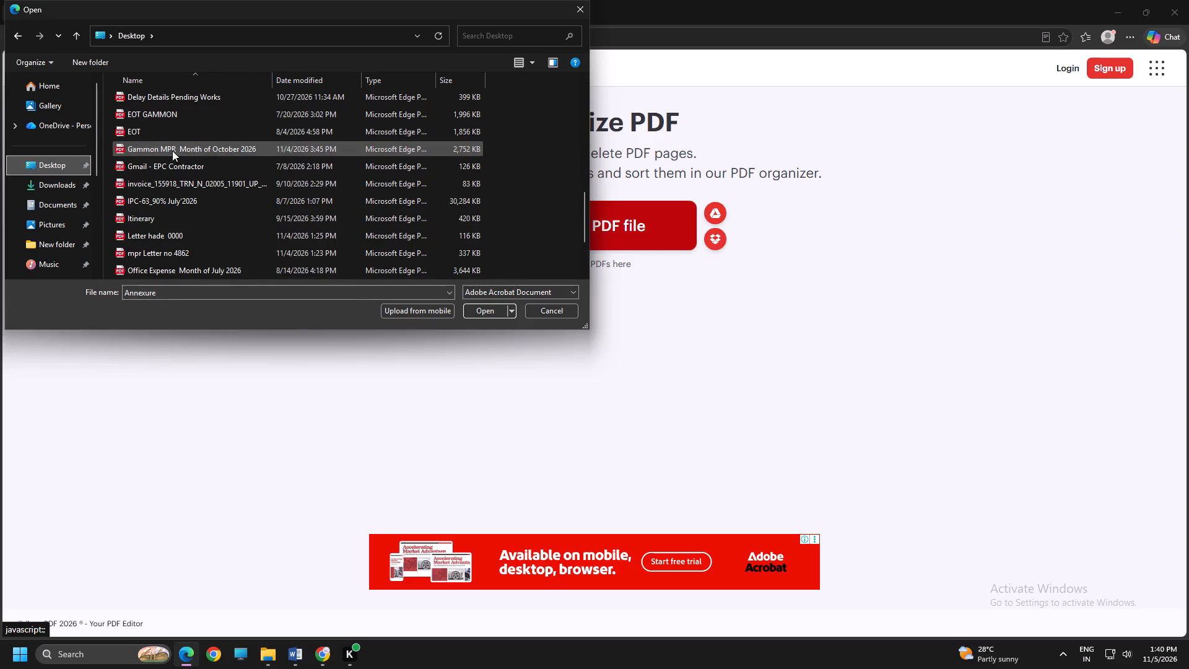
{"action": "left_click", "coordinate": [282, 145]}
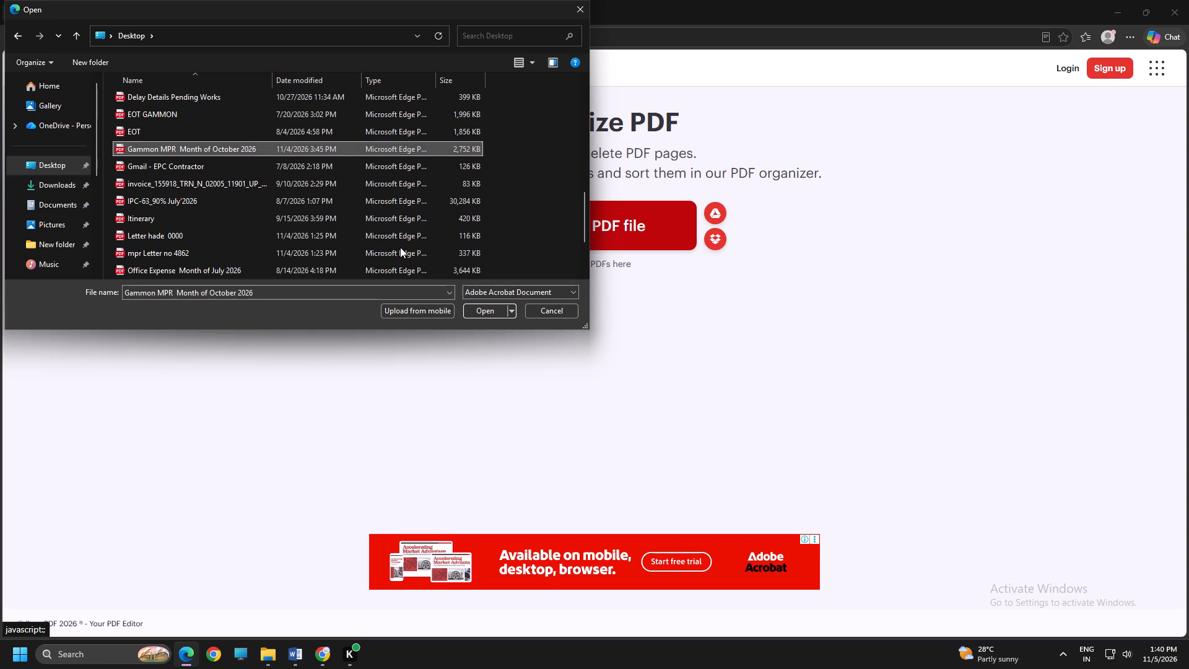
{"action": "left_click", "coordinate": [473, 312]}
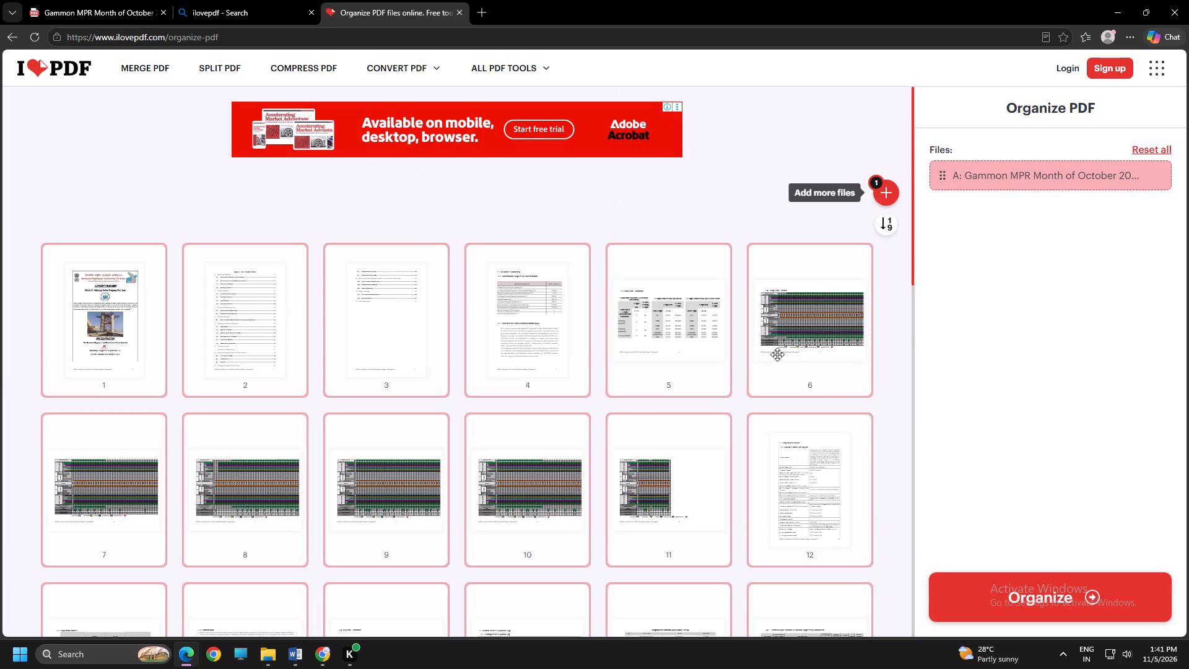
Move the letter page 46 from the end of the document forward to the position just before page 25.
{"action": "scroll", "coordinate": [710, 400], "scroll_direction": "down", "scroll_amount": 15}
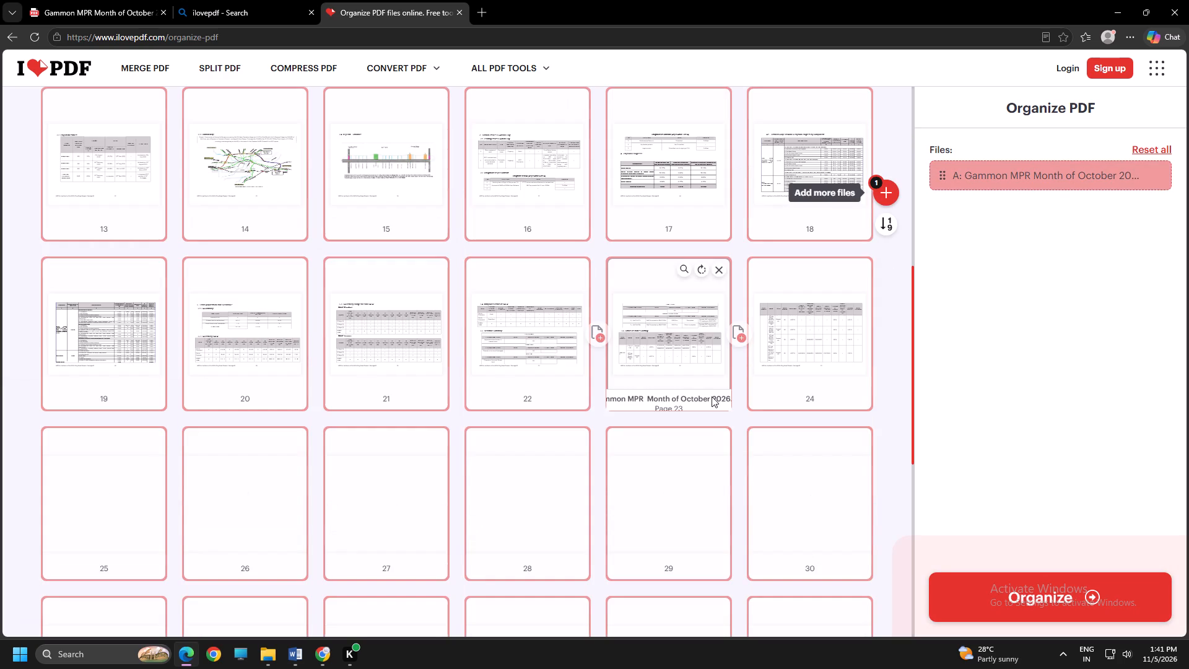
{"action": "scroll", "coordinate": [712, 396], "scroll_direction": "down", "scroll_amount": 3}
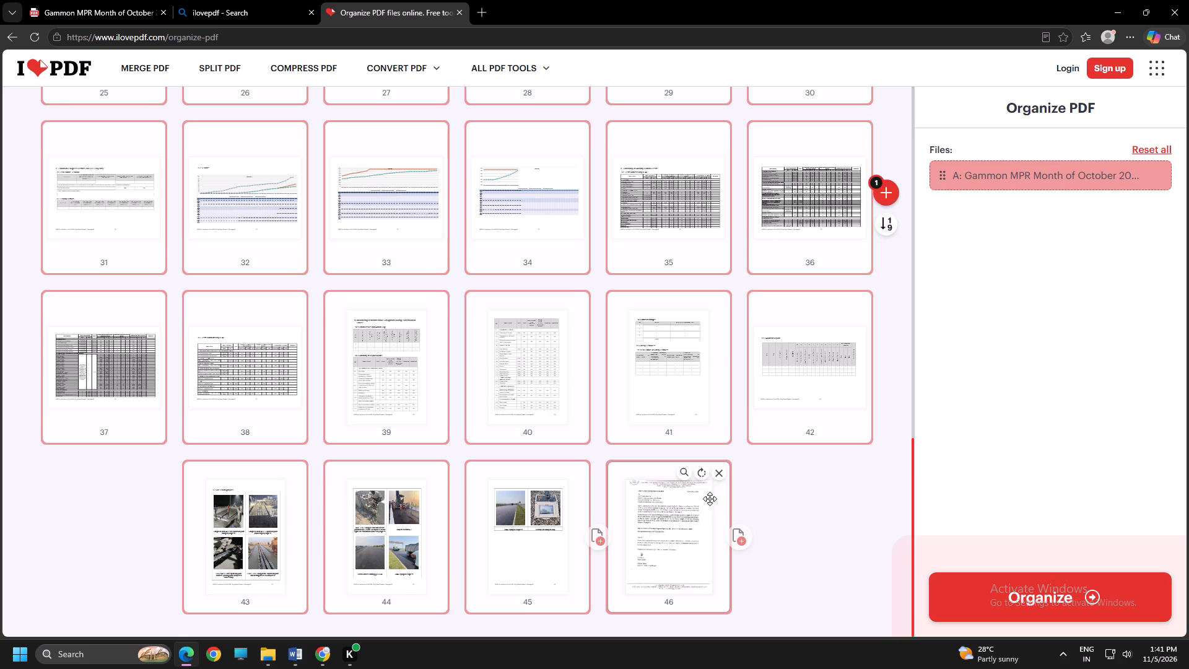
{"action": "left_click_drag", "start_coordinate": [681, 525], "coordinate": [638, 512]}
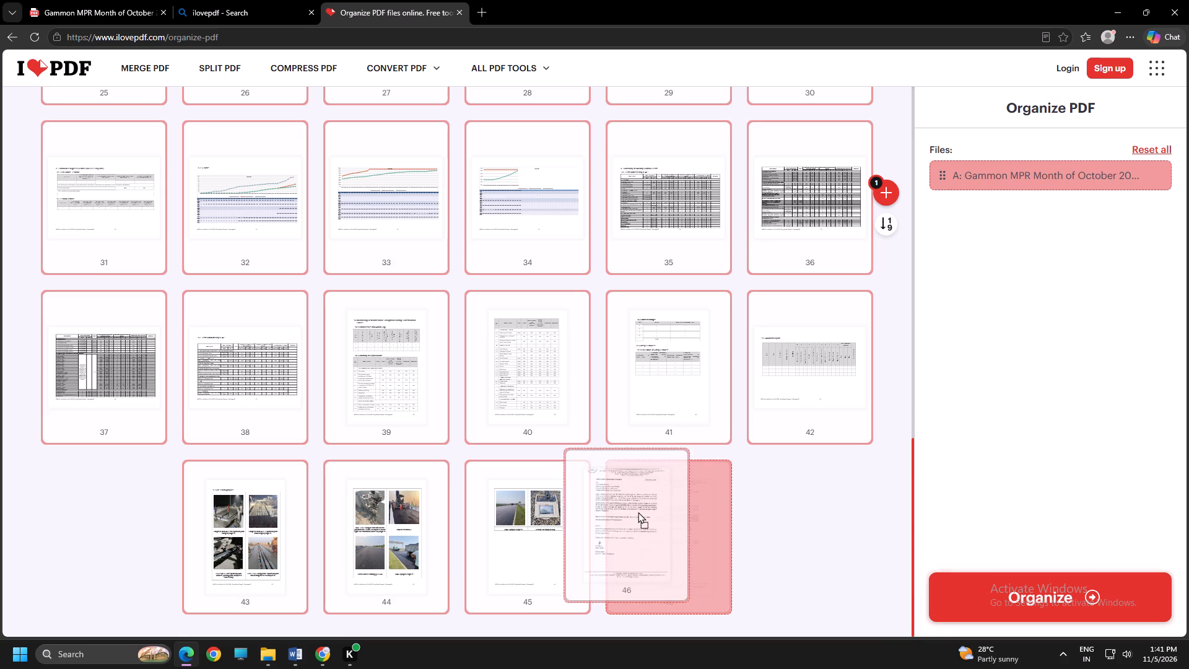
{"action": "left_click_drag", "start_coordinate": [638, 512], "coordinate": [292, 94]}
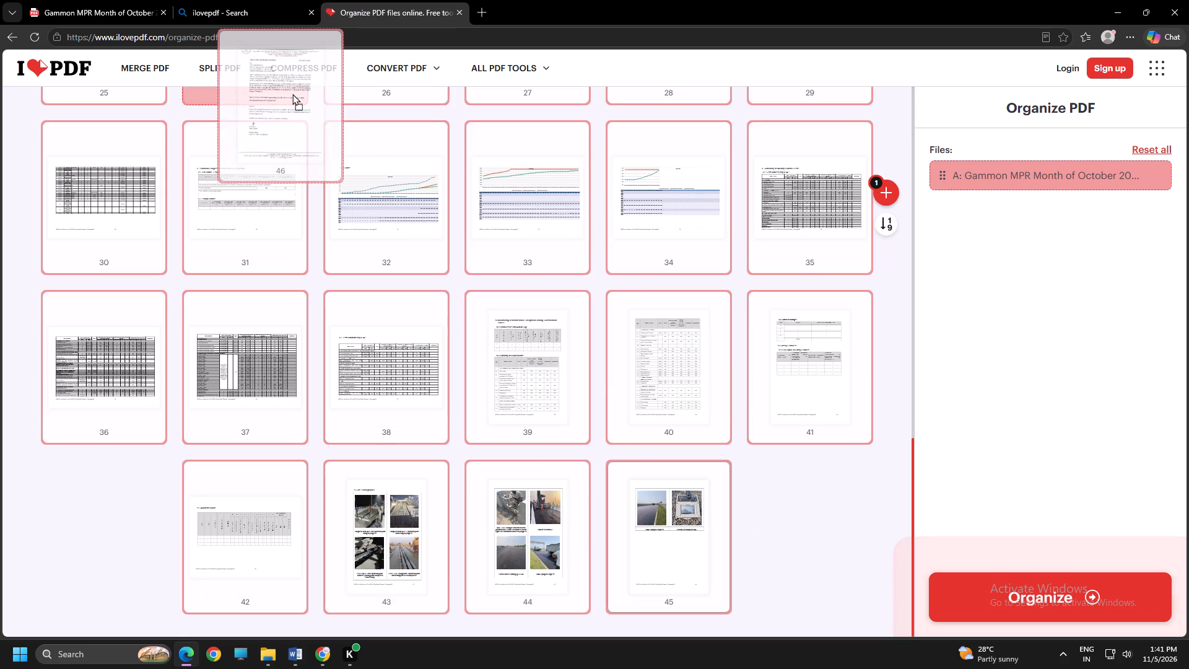
{"action": "left_click_drag", "start_coordinate": [292, 94], "coordinate": [9, 110]}
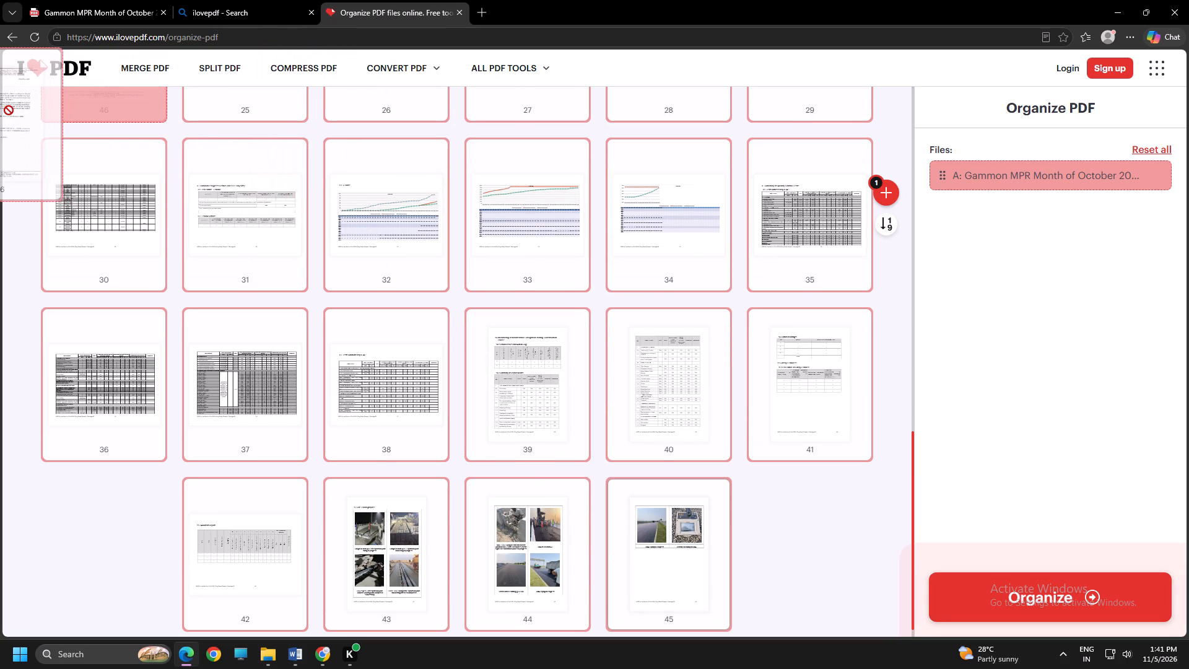
{"action": "left_click_drag", "start_coordinate": [9, 110], "coordinate": [965, 608]}
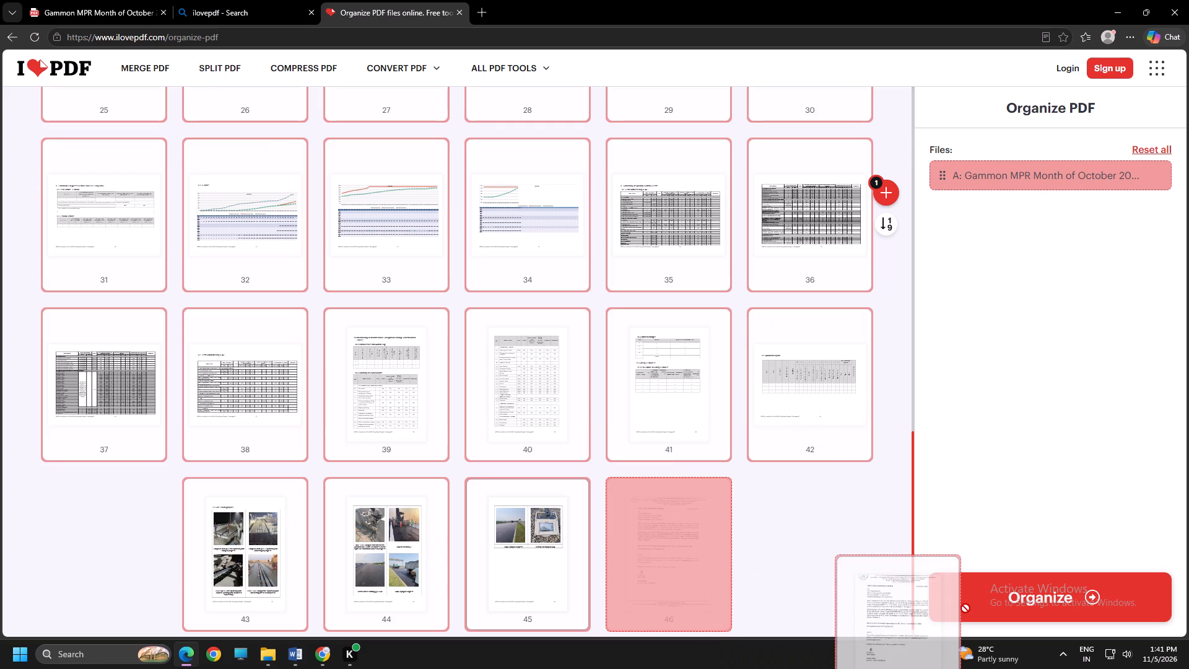
{"action": "left_click_drag", "start_coordinate": [965, 608], "coordinate": [909, 135]}
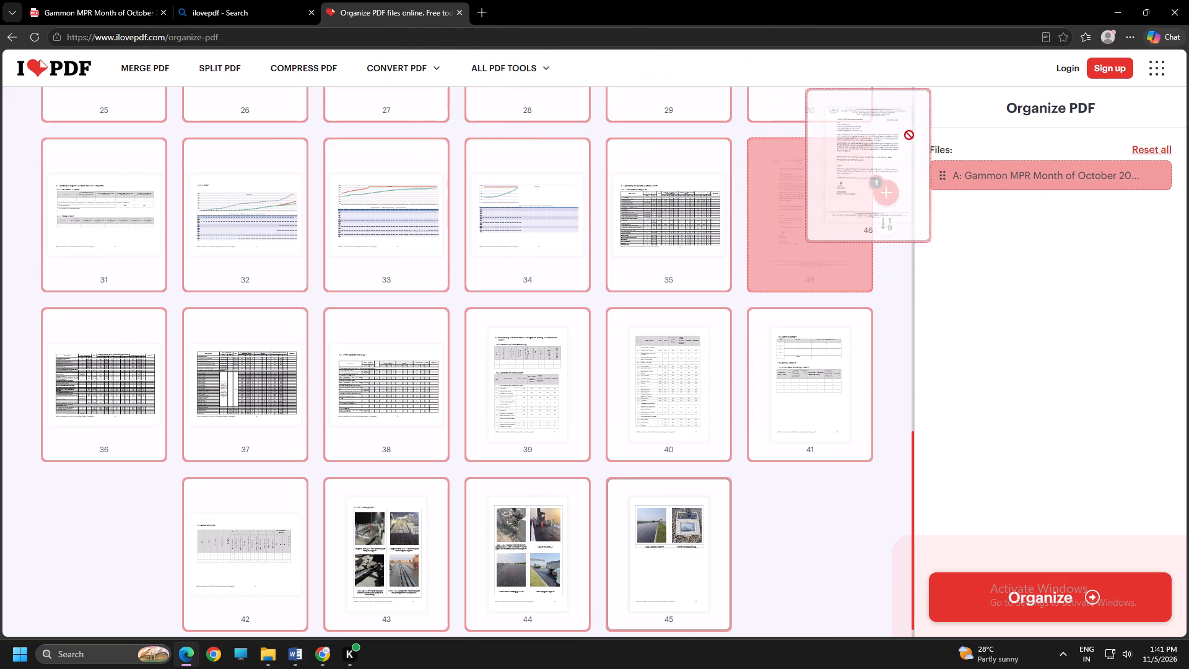
{"action": "left_click_drag", "start_coordinate": [909, 135], "coordinate": [915, 40]}
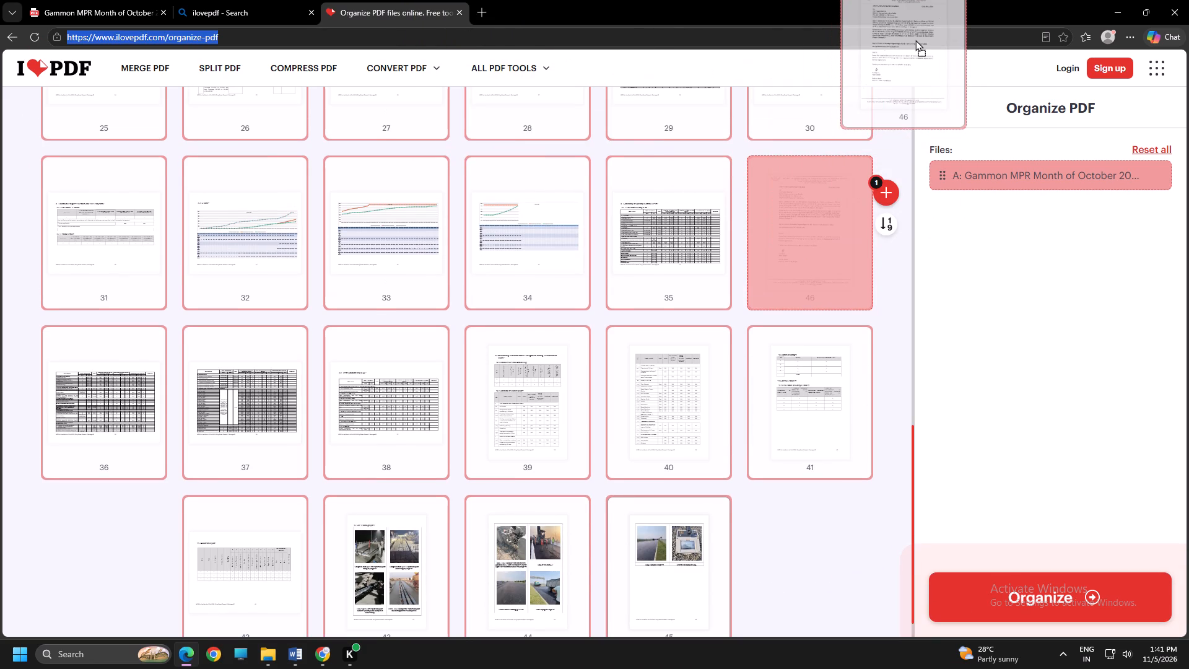
{"action": "left_click_drag", "start_coordinate": [915, 40], "coordinate": [910, 30]}
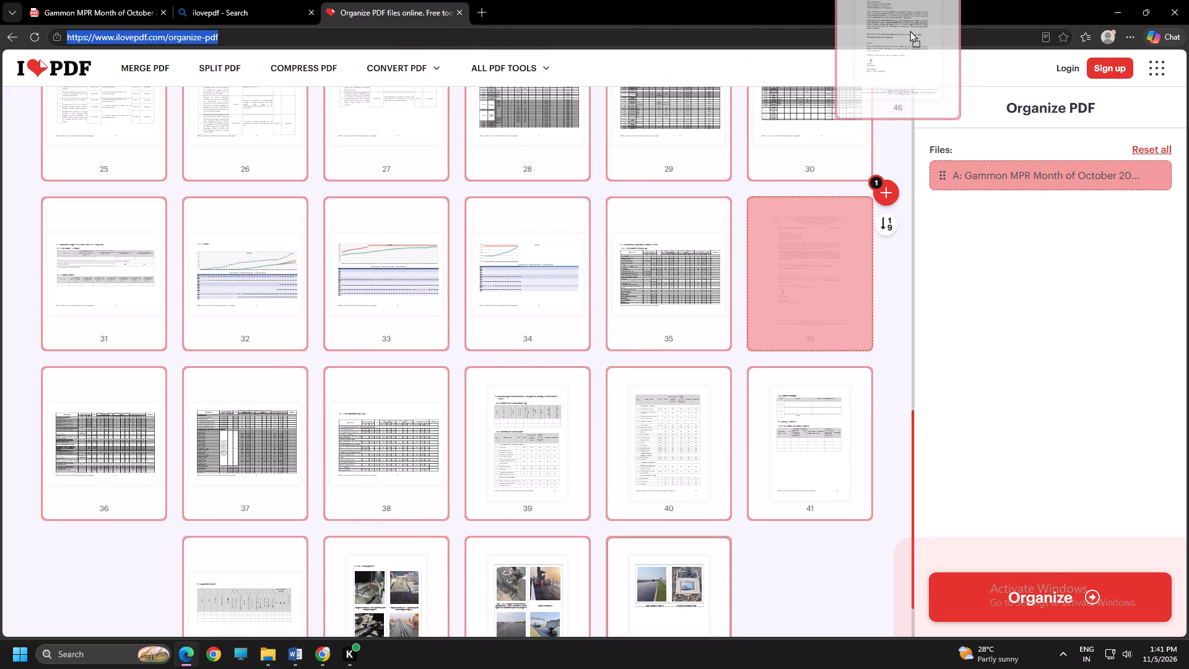
{"action": "left_click_drag", "start_coordinate": [910, 30], "coordinate": [897, 53]}
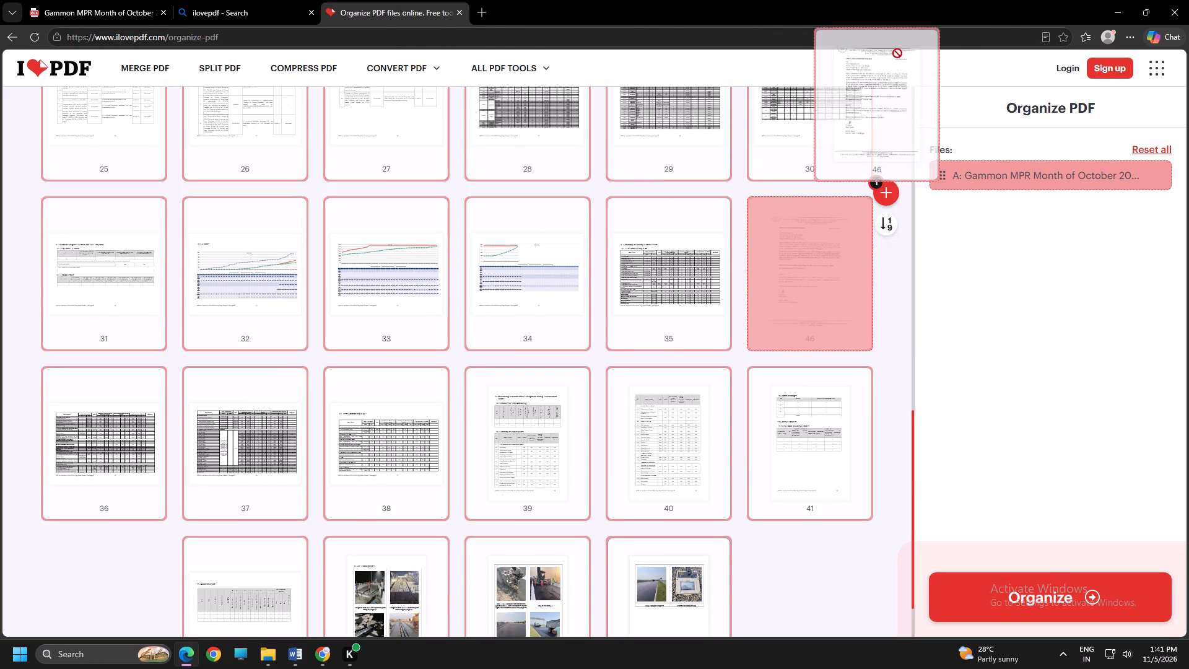
{"action": "left_click_drag", "start_coordinate": [897, 53], "coordinate": [635, 85]}
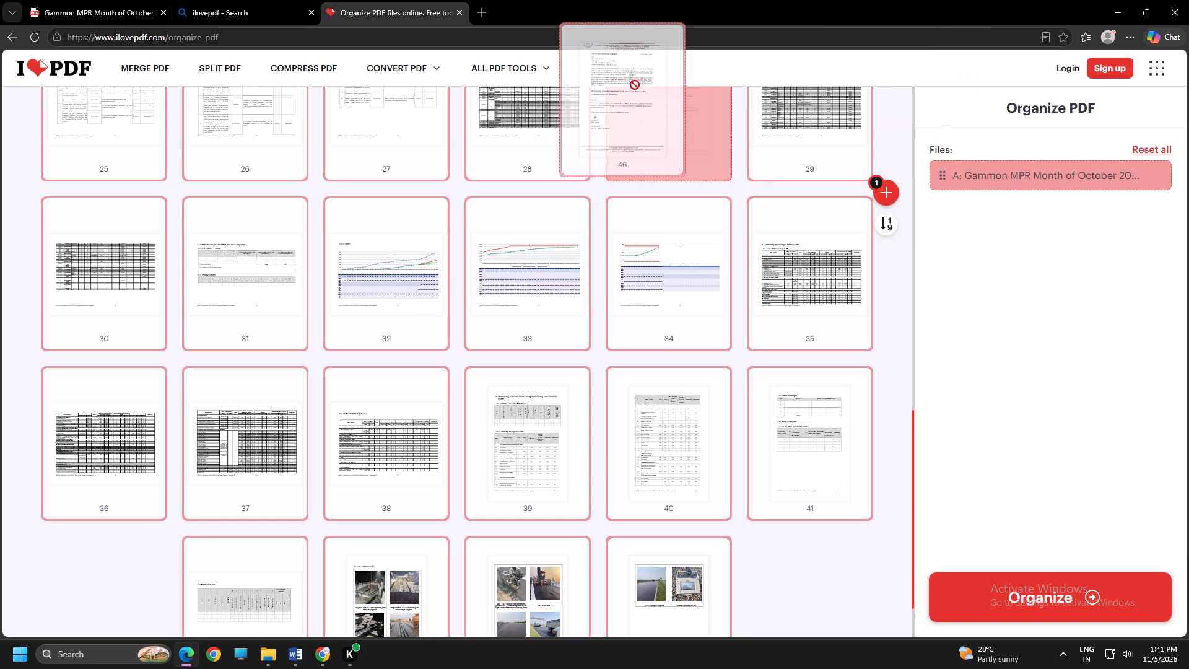
{"action": "left_click_drag", "start_coordinate": [635, 85], "coordinate": [489, 113]}
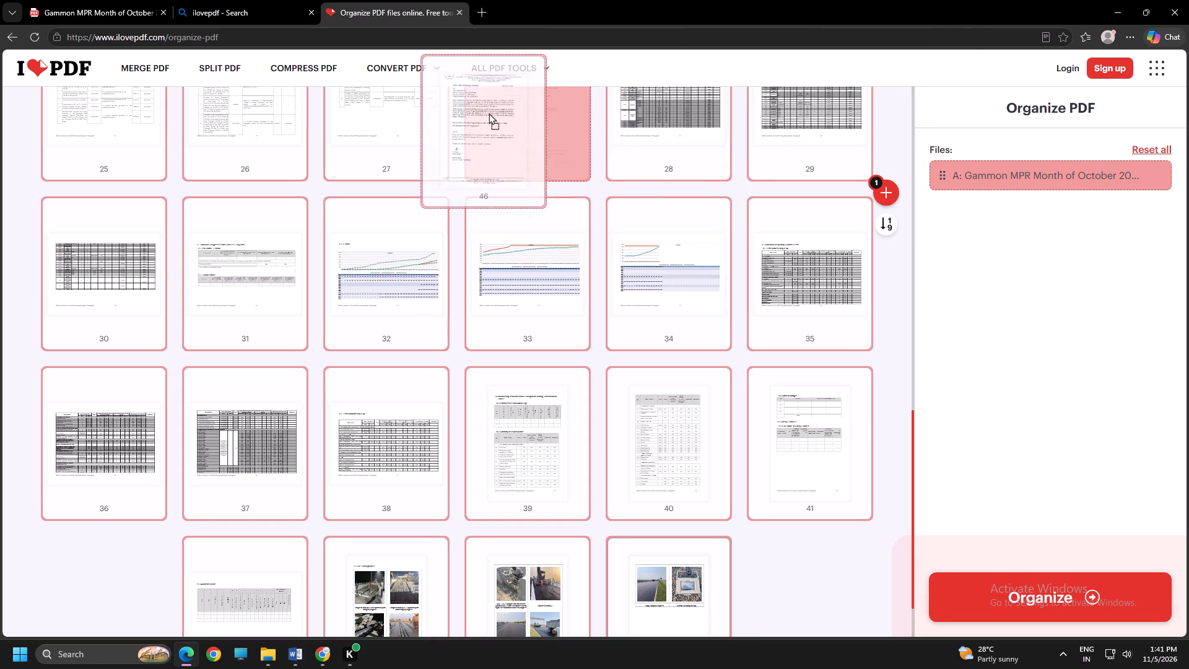
{"action": "left_click_drag", "start_coordinate": [489, 113], "coordinate": [74, 76]}
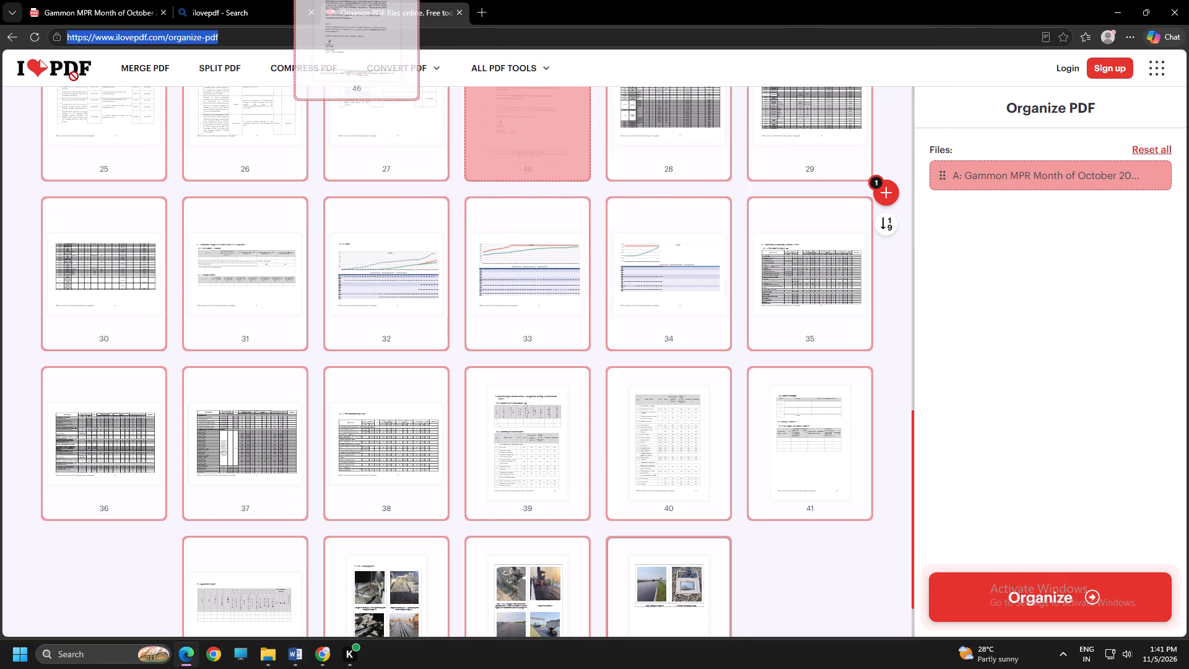
{"action": "left_click_drag", "start_coordinate": [74, 76], "coordinate": [229, 172]}
{"action": "scroll", "coordinate": [229, 172], "scroll_direction": "up", "scroll_amount": 2}
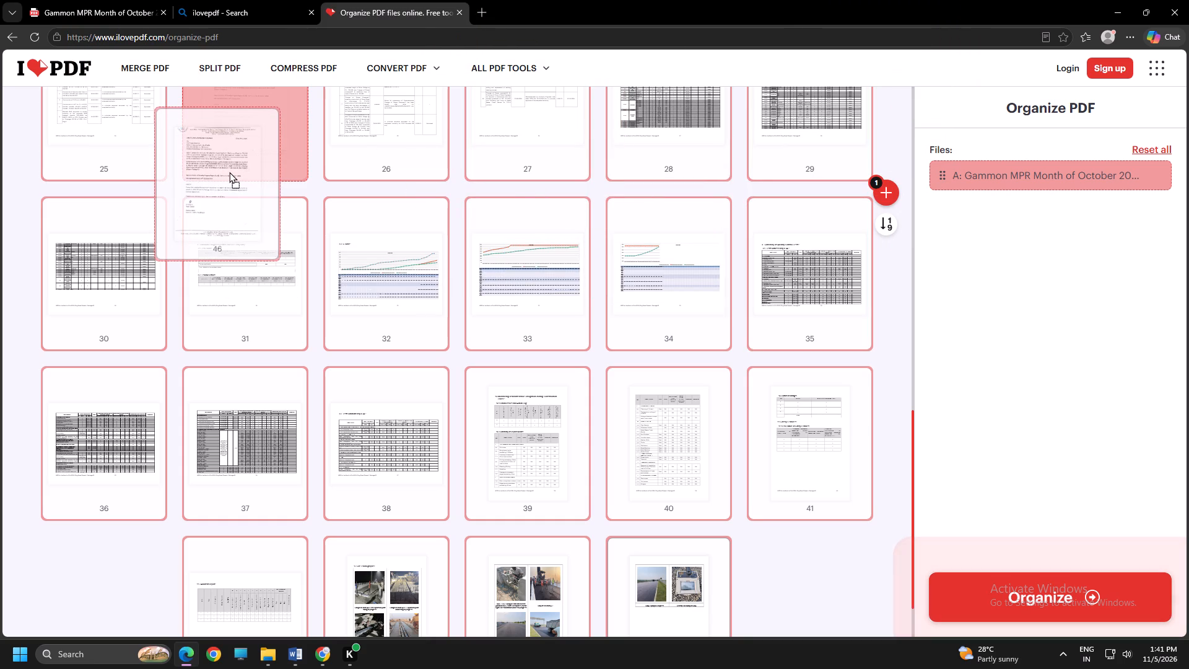
{"action": "left_click_drag", "start_coordinate": [229, 172], "coordinate": [540, 178]}
{"action": "scroll", "coordinate": [229, 172], "scroll_direction": "up", "scroll_amount": 3}
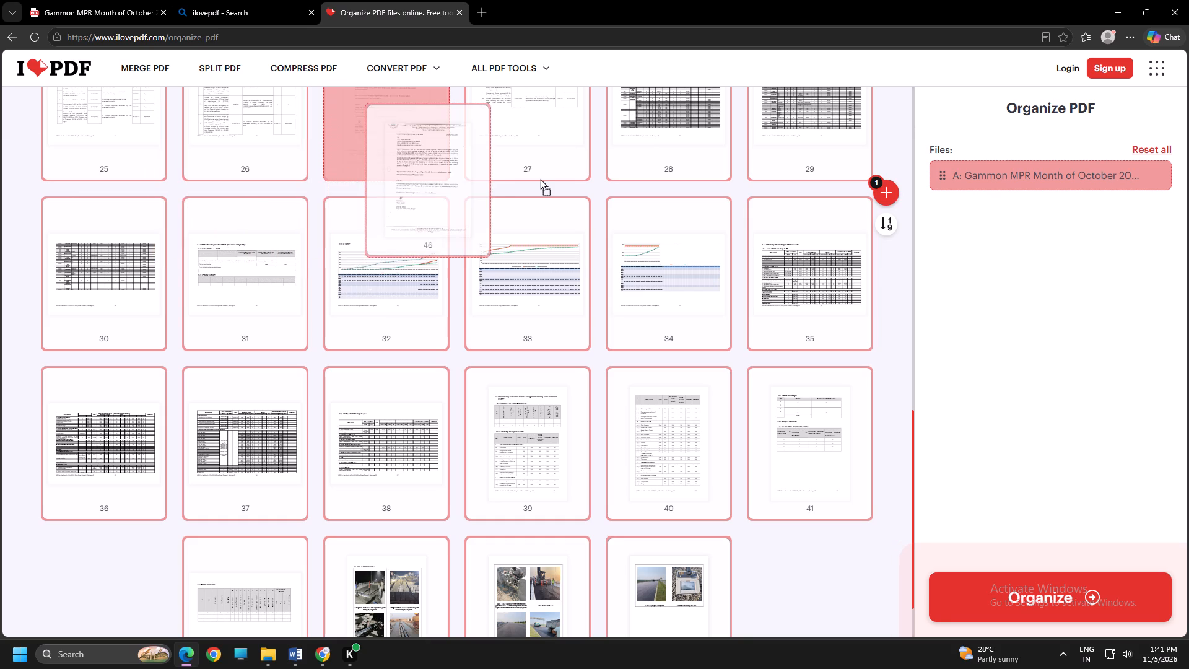
{"action": "left_click_drag", "start_coordinate": [540, 178], "coordinate": [819, 116]}
{"action": "scroll", "coordinate": [886, 203], "scroll_direction": "up", "scroll_amount": 9}
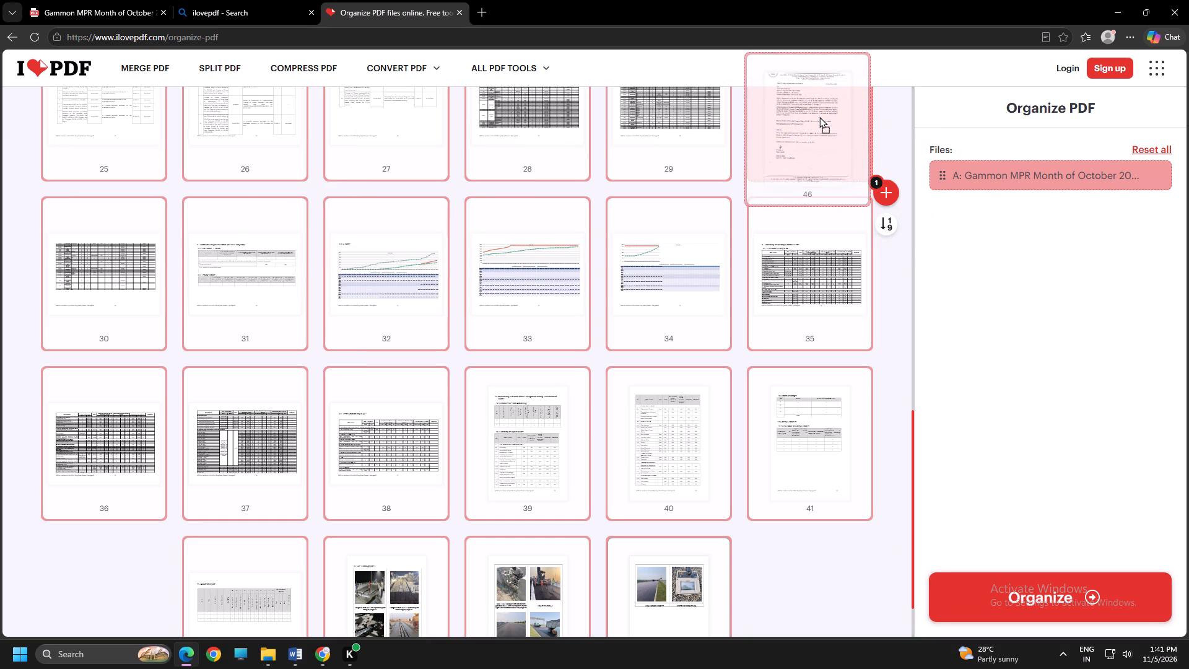
{"action": "left_click_drag", "start_coordinate": [819, 116], "coordinate": [129, 108]}
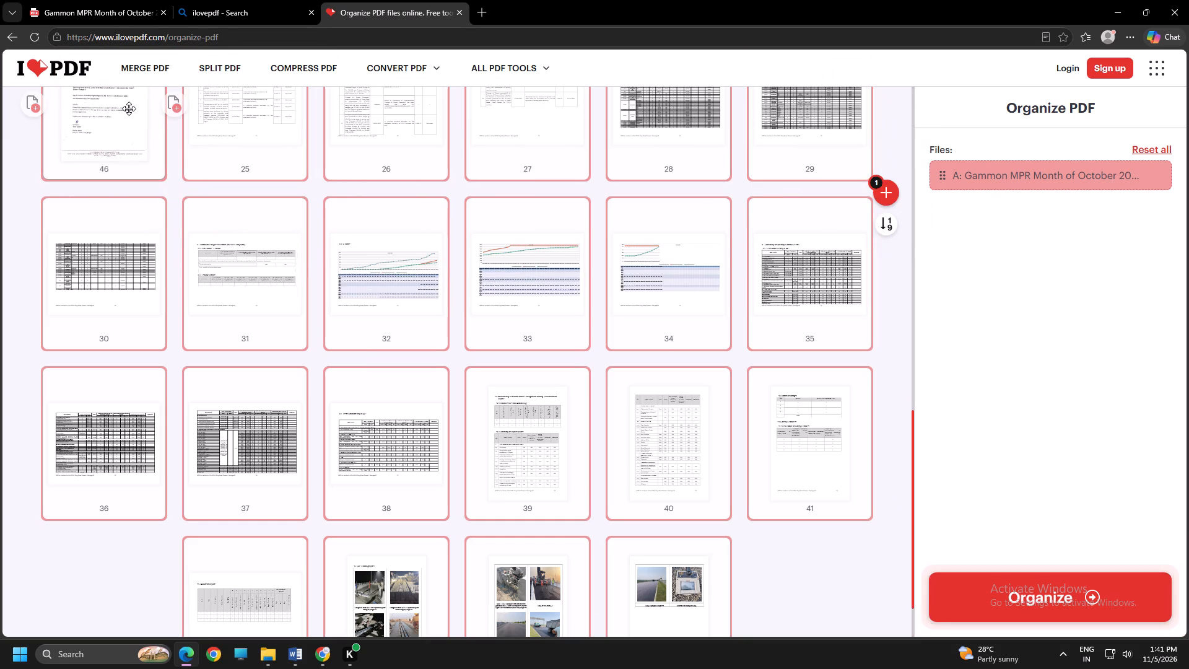
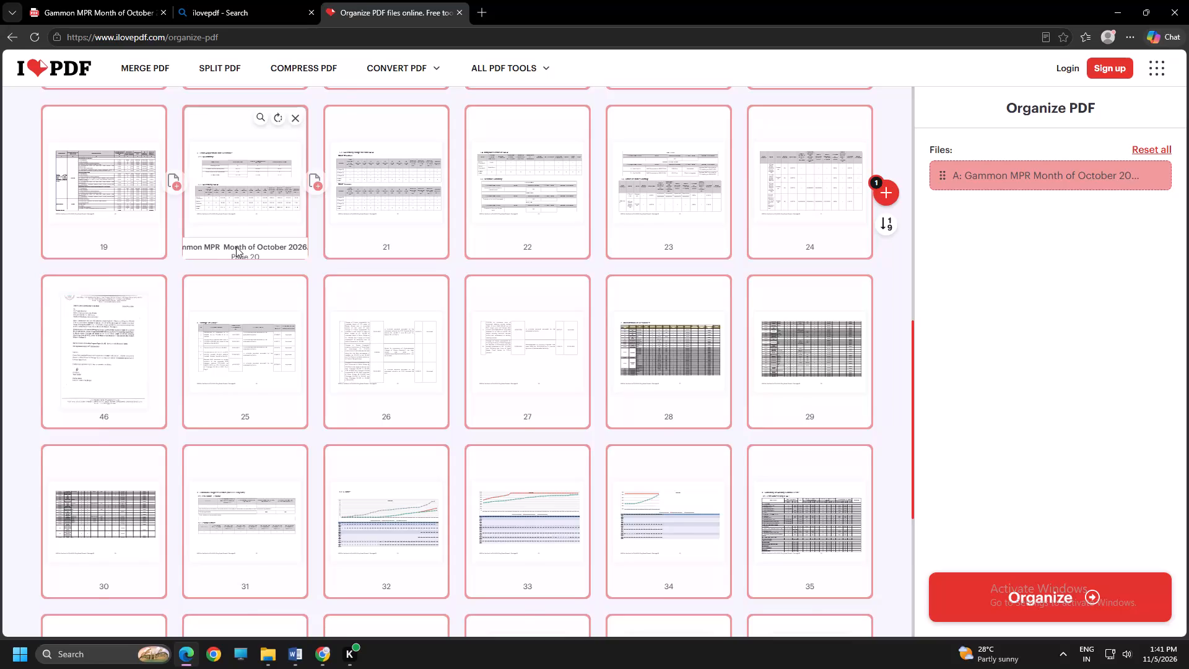
Move the letter page 46 forward to the very beginning of the document, ahead of cover page 1.
{"action": "left_click_drag", "start_coordinate": [92, 543], "coordinate": [92, 542]}
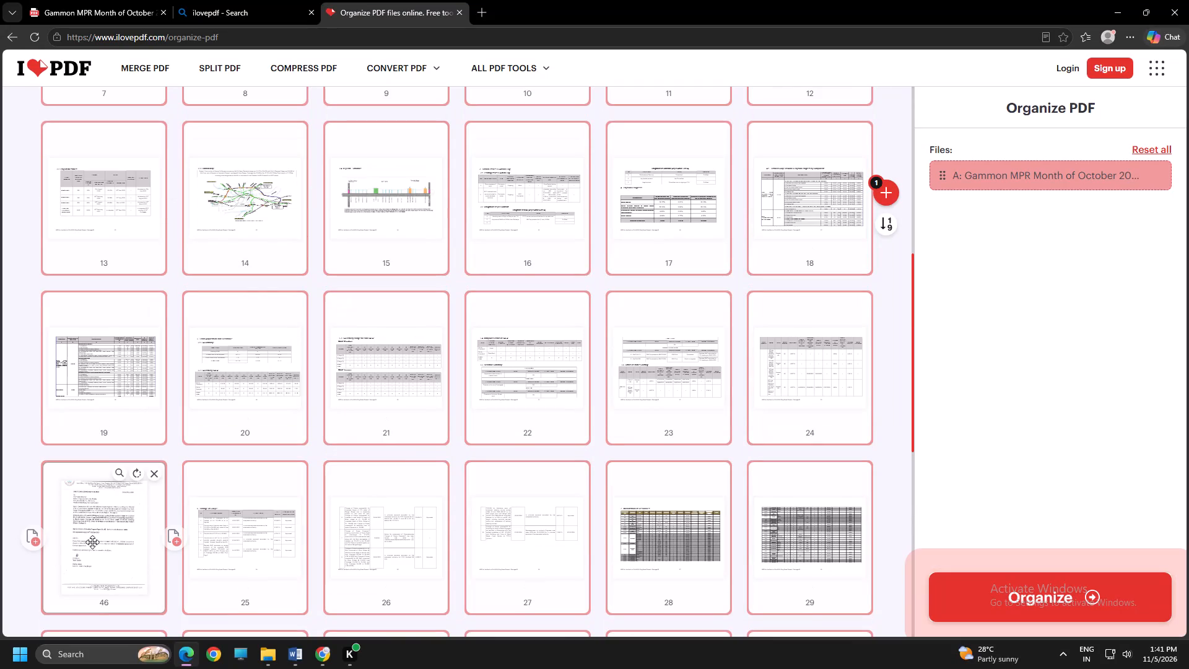
{"action": "left_click_drag", "start_coordinate": [92, 542], "coordinate": [89, 202]}
{"action": "scroll", "coordinate": [89, 203], "scroll_direction": "up", "scroll_amount": 6}
{"action": "left_click_drag", "start_coordinate": [103, 567], "coordinate": [89, 203]}
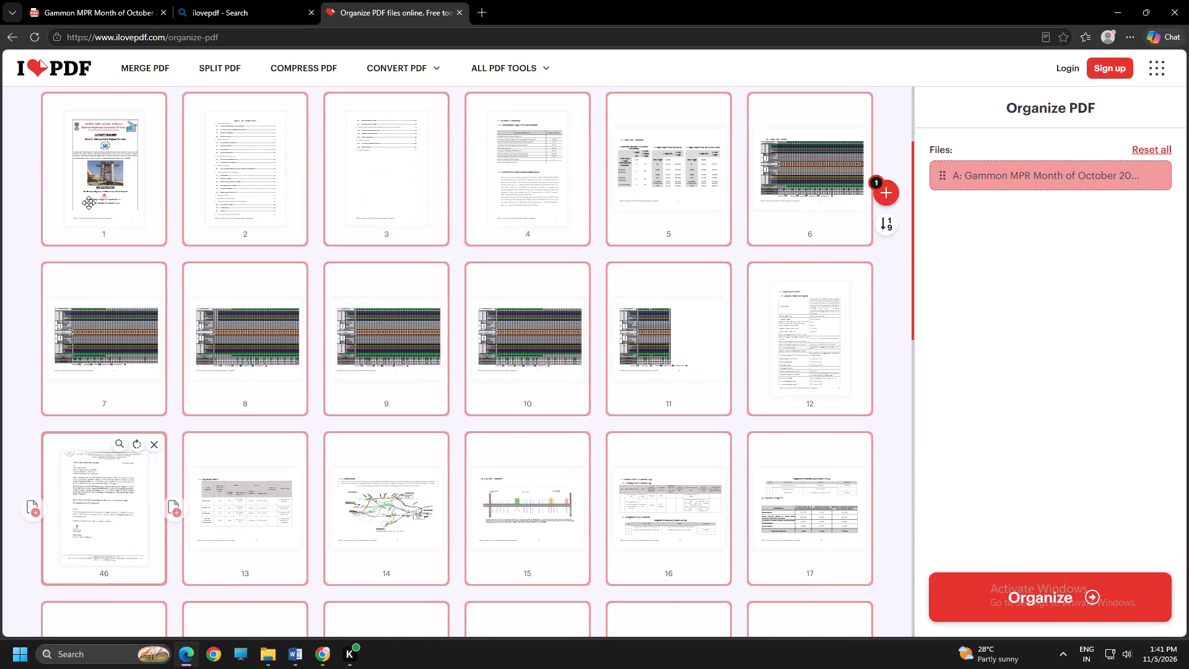
{"action": "left_click_drag", "start_coordinate": [89, 203], "coordinate": [86, 205]}
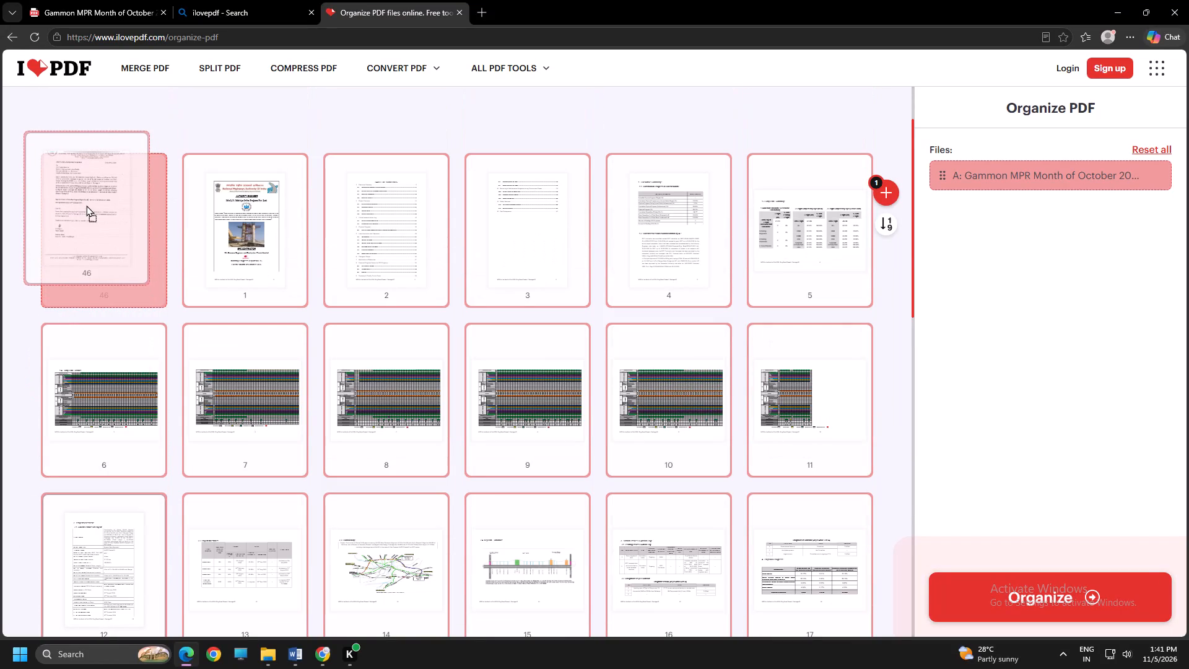
{"action": "left_click_drag", "start_coordinate": [86, 205], "coordinate": [89, 213]}
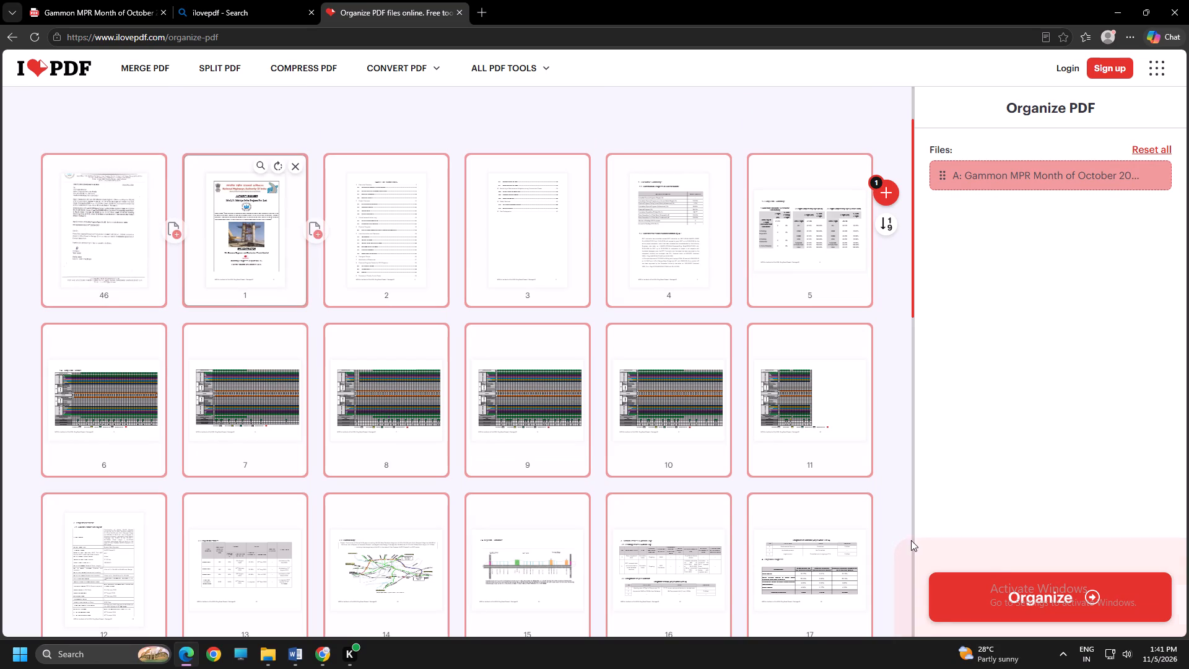
{"action": "scroll", "coordinate": [684, 411], "scroll_direction": "down", "scroll_amount": 19}
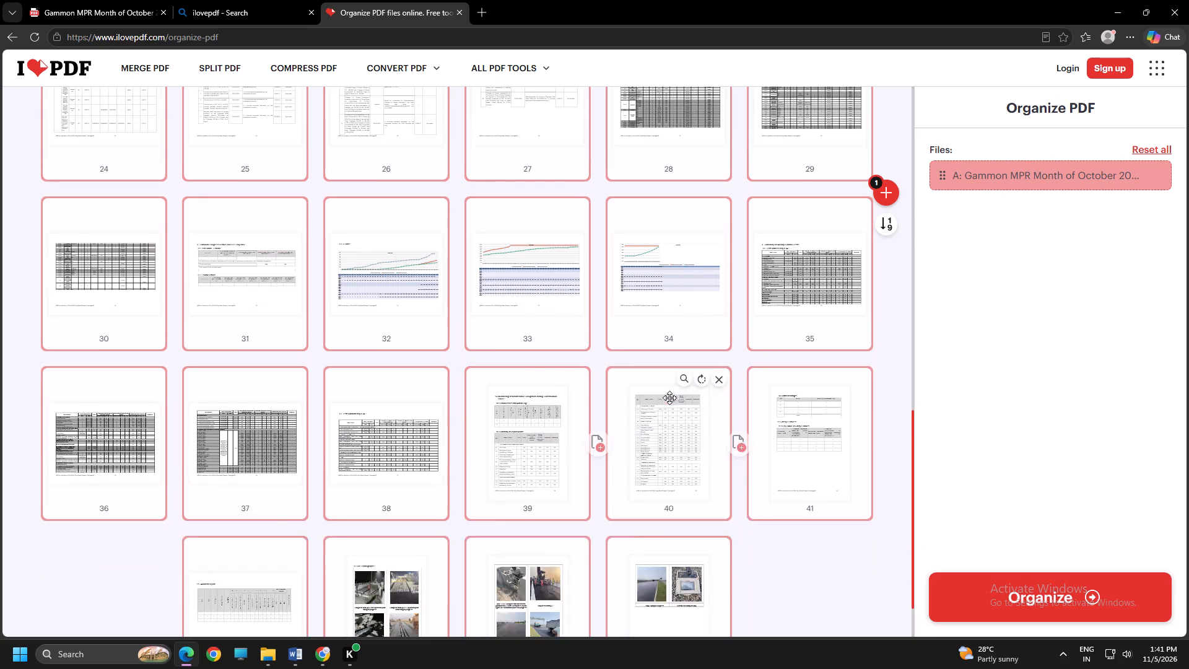
{"action": "scroll", "coordinate": [735, 434], "scroll_direction": "up", "scroll_amount": 20}
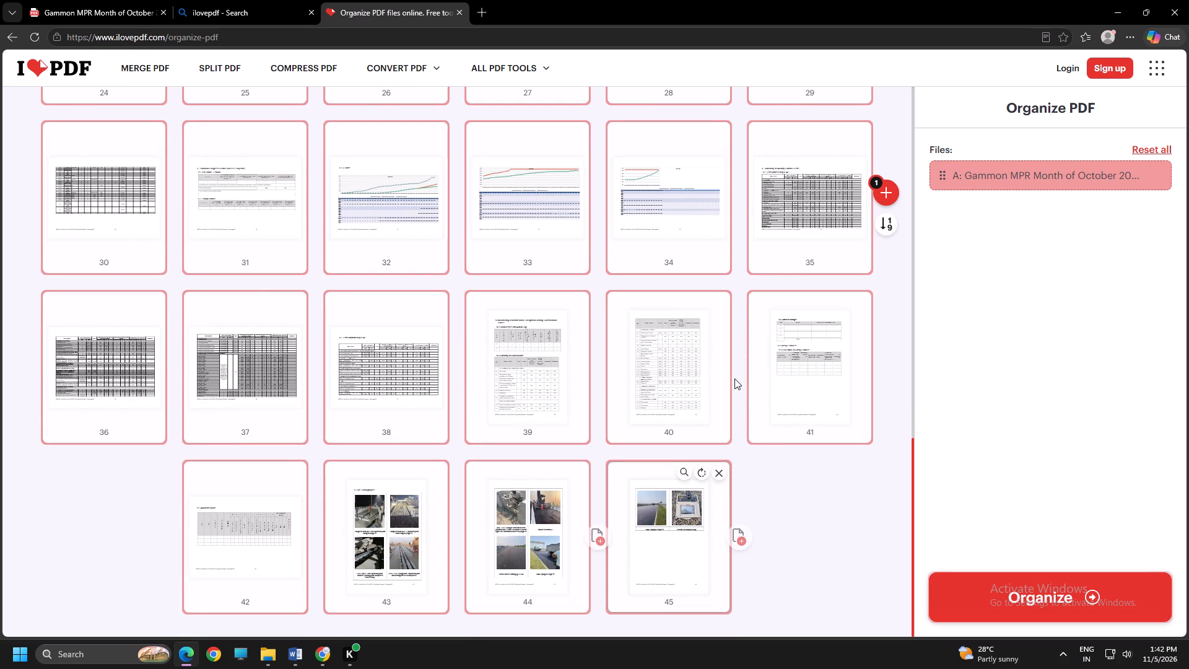
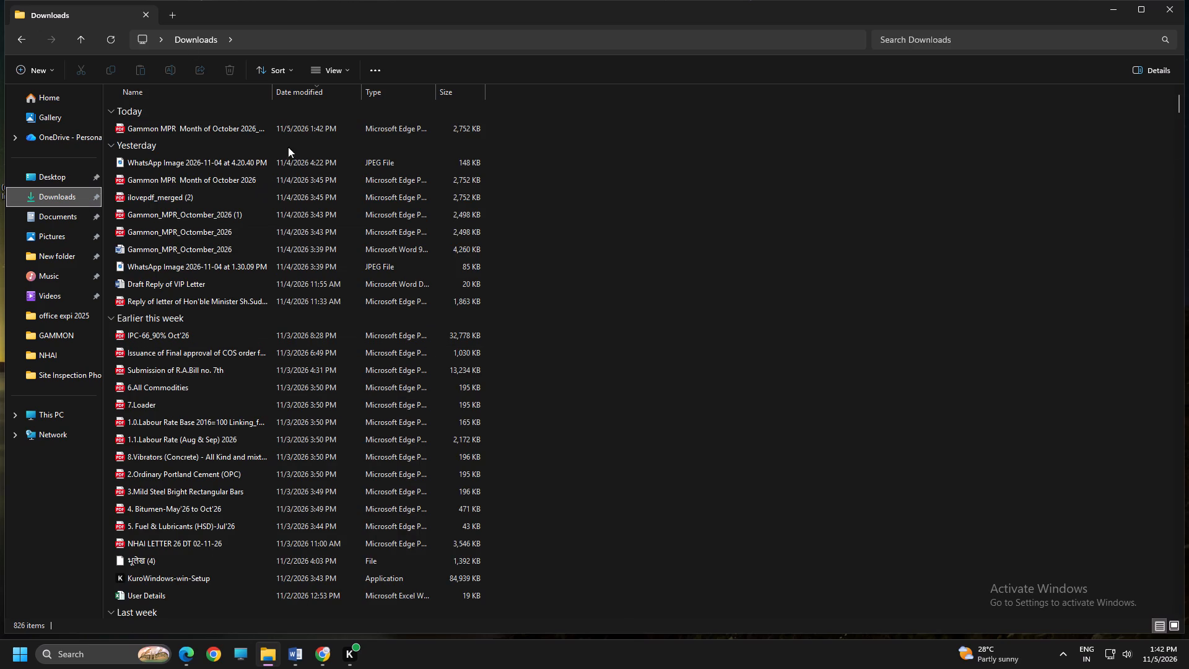
Open the reordered Gammon MPR Month of October 2026_organized PDF from Downloads, check its opening pages, and minimize the browser window.
{"action": "double_click", "coordinate": [371, 131]}
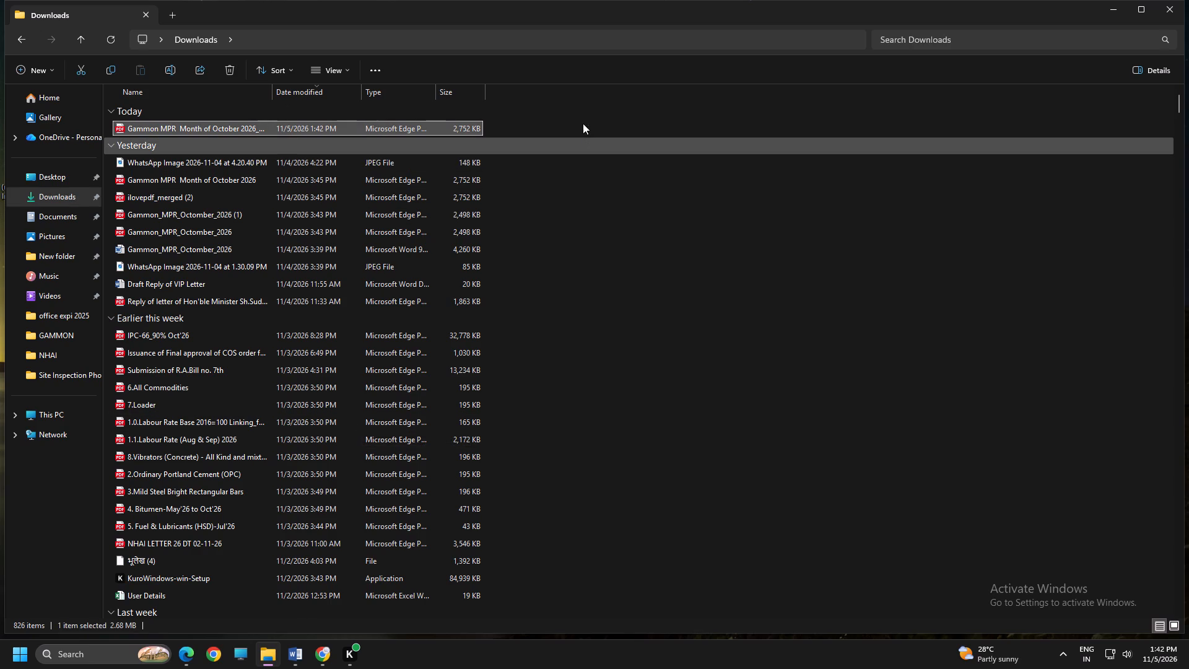
{"action": "double_click", "coordinate": [460, 125]}
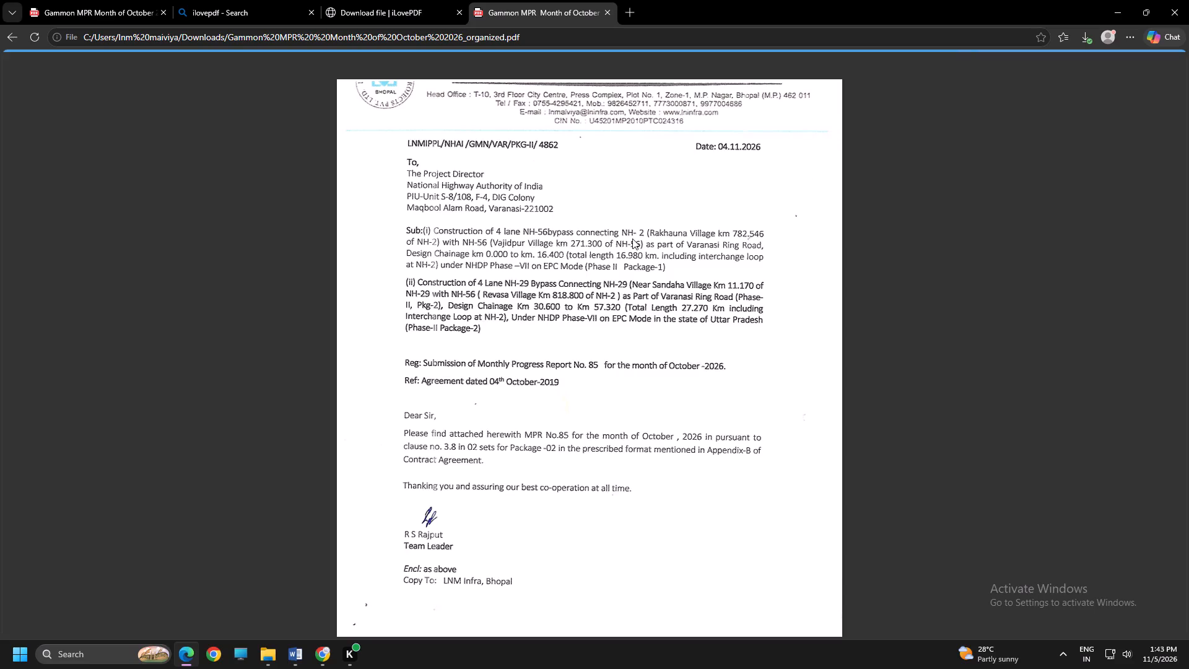
{"action": "scroll", "coordinate": [624, 518], "scroll_direction": "down", "scroll_amount": 2}
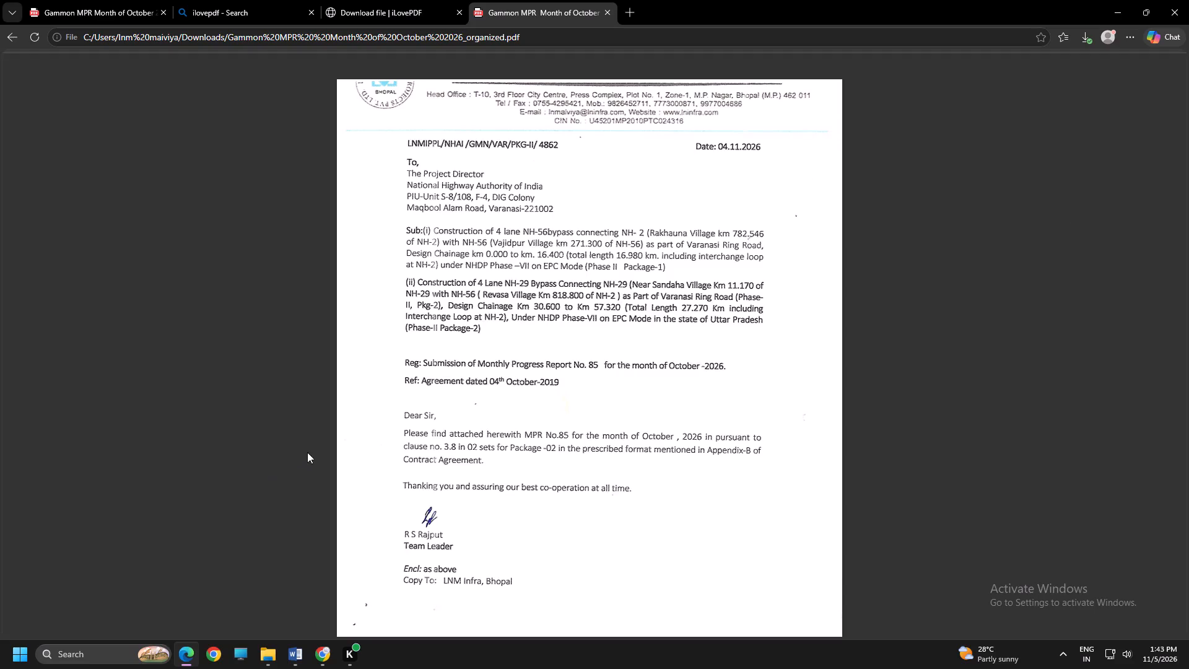
{"action": "scroll", "coordinate": [502, 336], "scroll_direction": "down", "scroll_amount": 1}
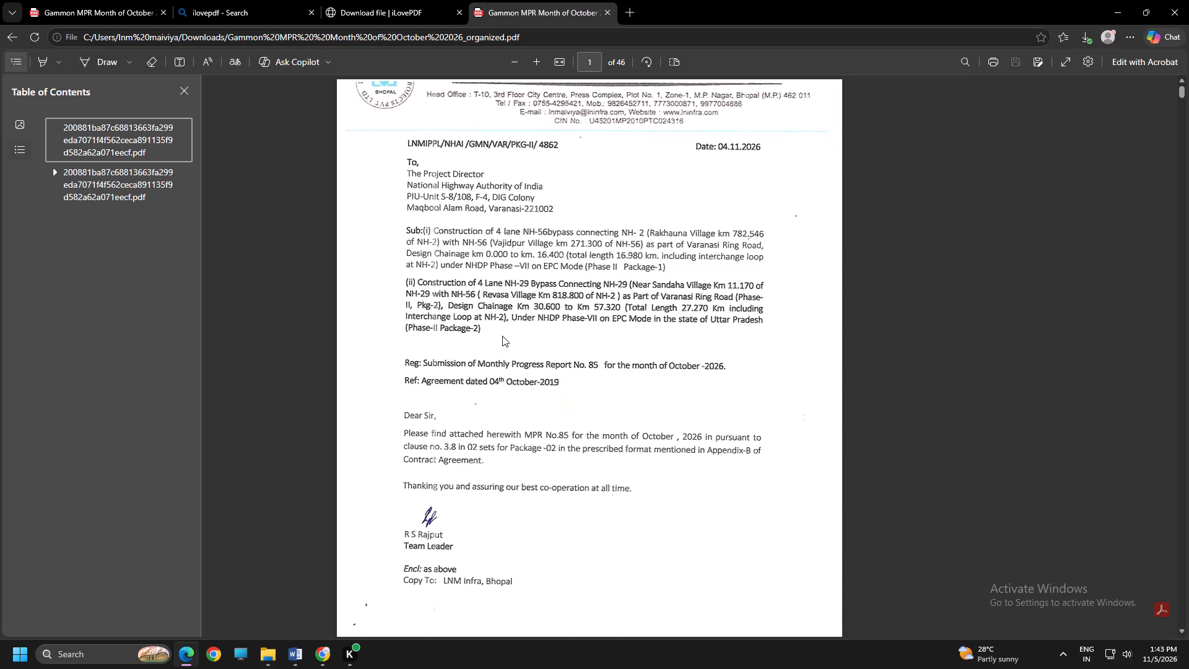
{"action": "scroll", "coordinate": [502, 336], "scroll_direction": "down", "scroll_amount": 15}
{"action": "scroll", "coordinate": [507, 331], "scroll_direction": "up", "scroll_amount": 6}
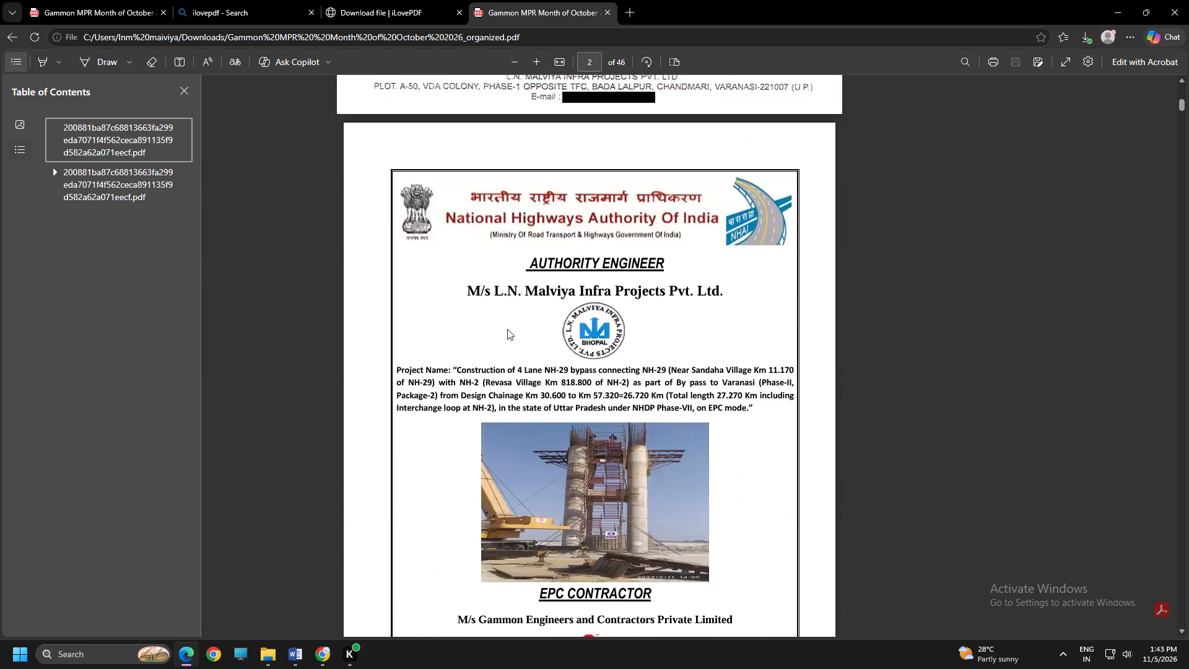
{"action": "scroll", "coordinate": [507, 329], "scroll_direction": "up", "scroll_amount": 19}
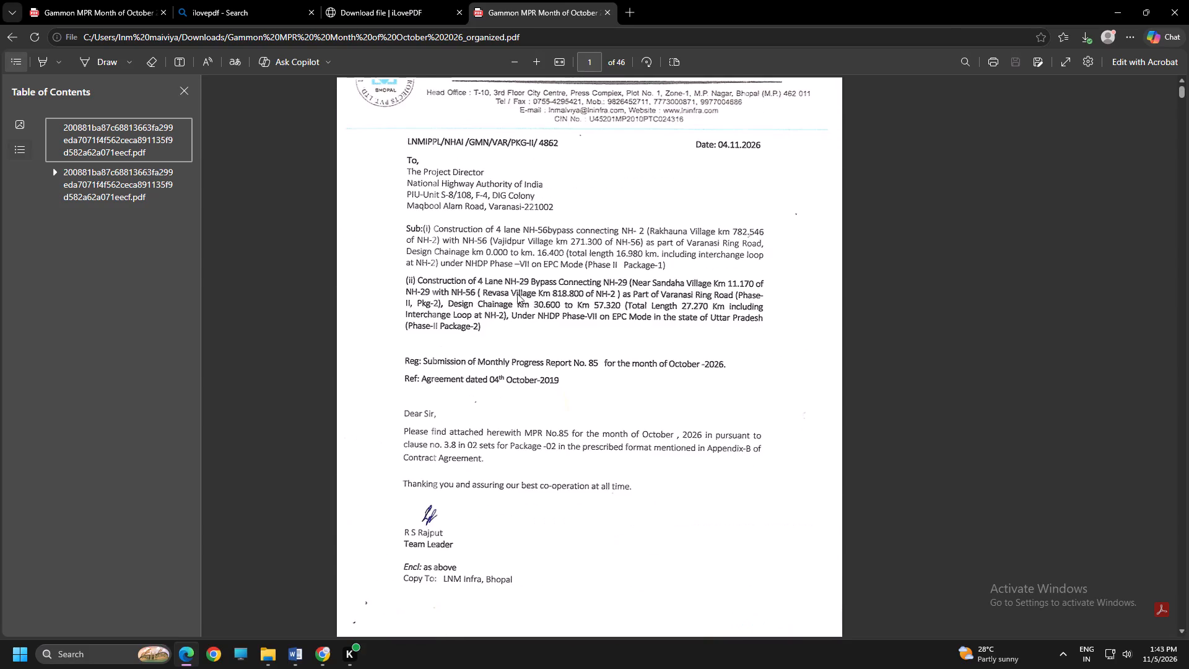
{"action": "left_click", "coordinate": [1121, 14]}
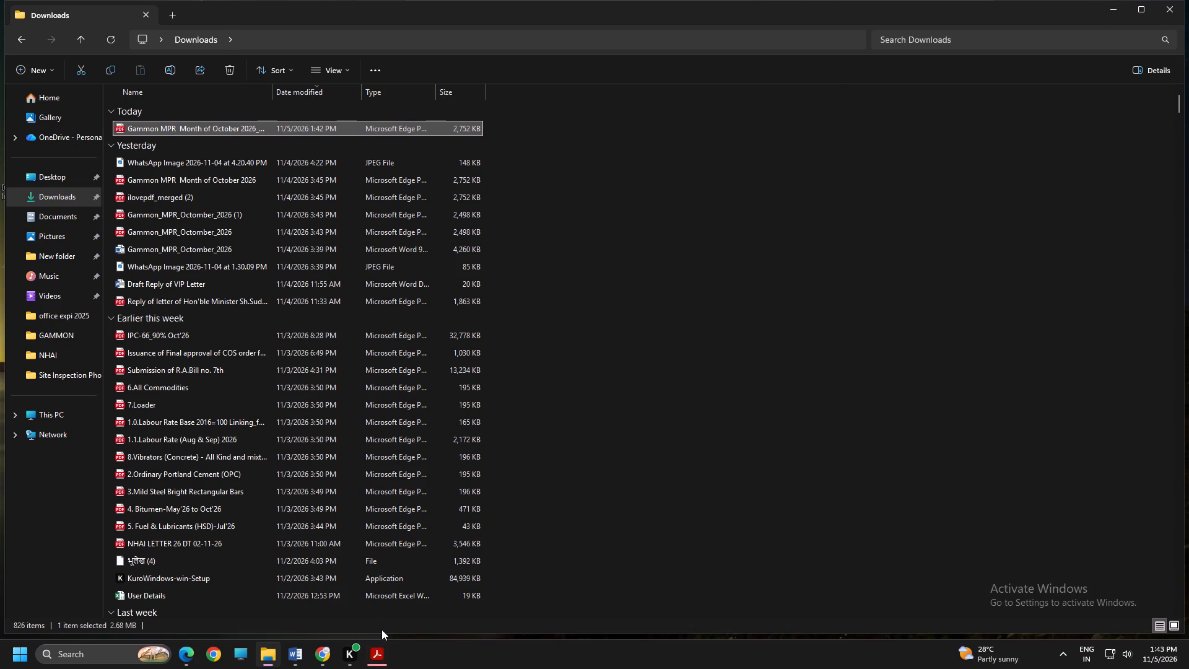
Close the Gammon MPR document window that is open in Acrobat.
{"action": "left_click", "coordinate": [419, 546]}
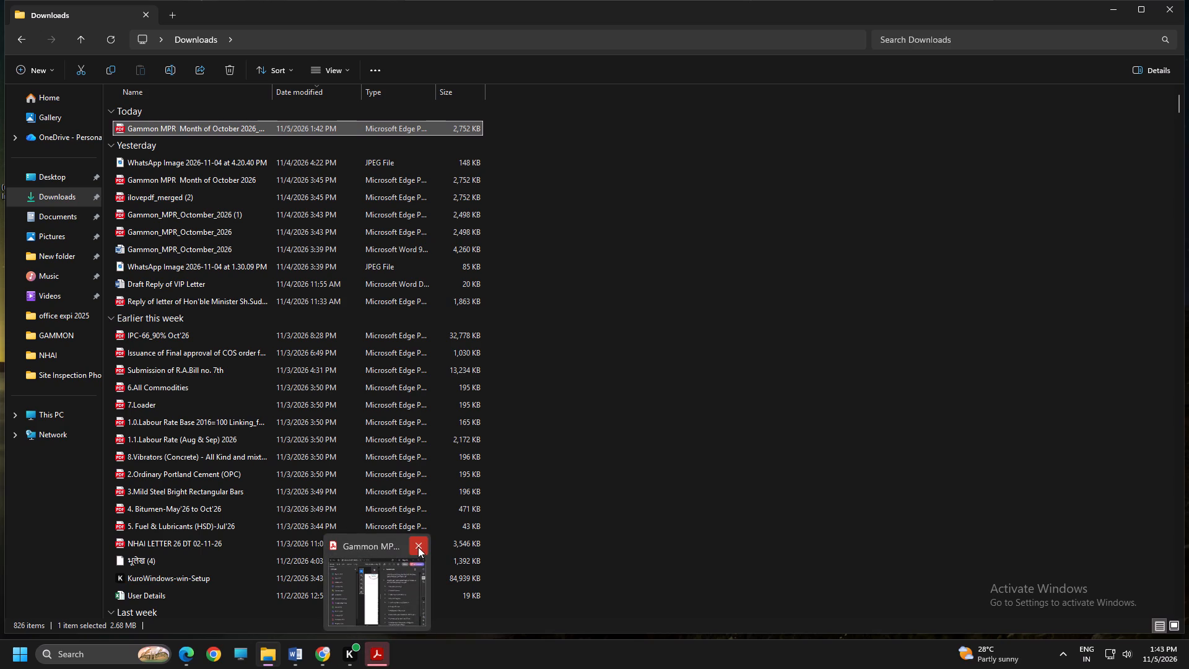
{"action": "triple_click", "coordinate": [419, 546]}
{"action": "triple_click", "coordinate": [419, 546]}
{"action": "left_click", "coordinate": [419, 546]}
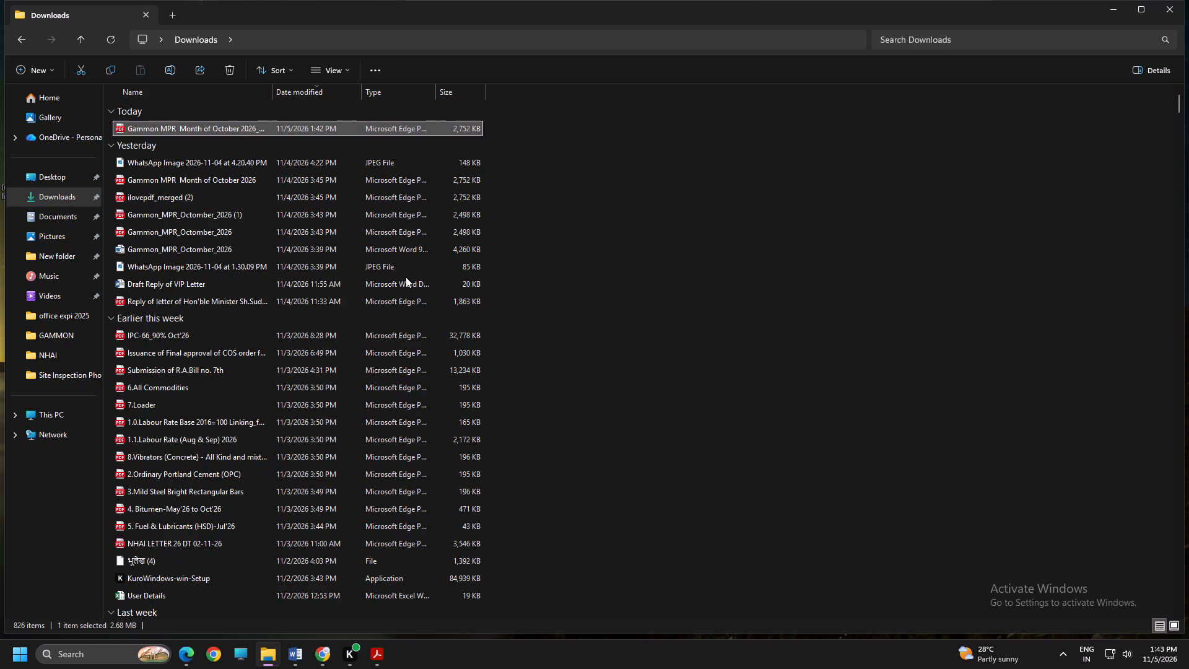
Copy the reordered Gammon MPR Month of October 2026_organized PDF from Downloads to USB Drive (H:).
{"action": "left_click", "coordinate": [563, 121]}
{"action": "left_click", "coordinate": [456, 125]}
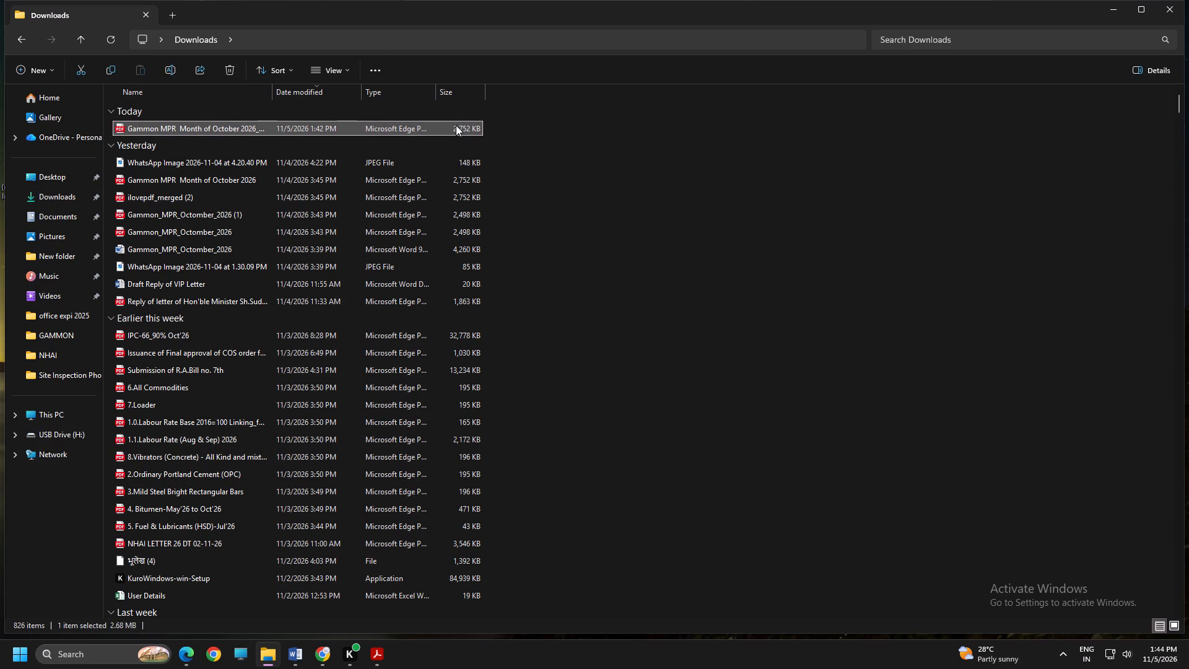
{"action": "key", "text": "ctrl+c"}
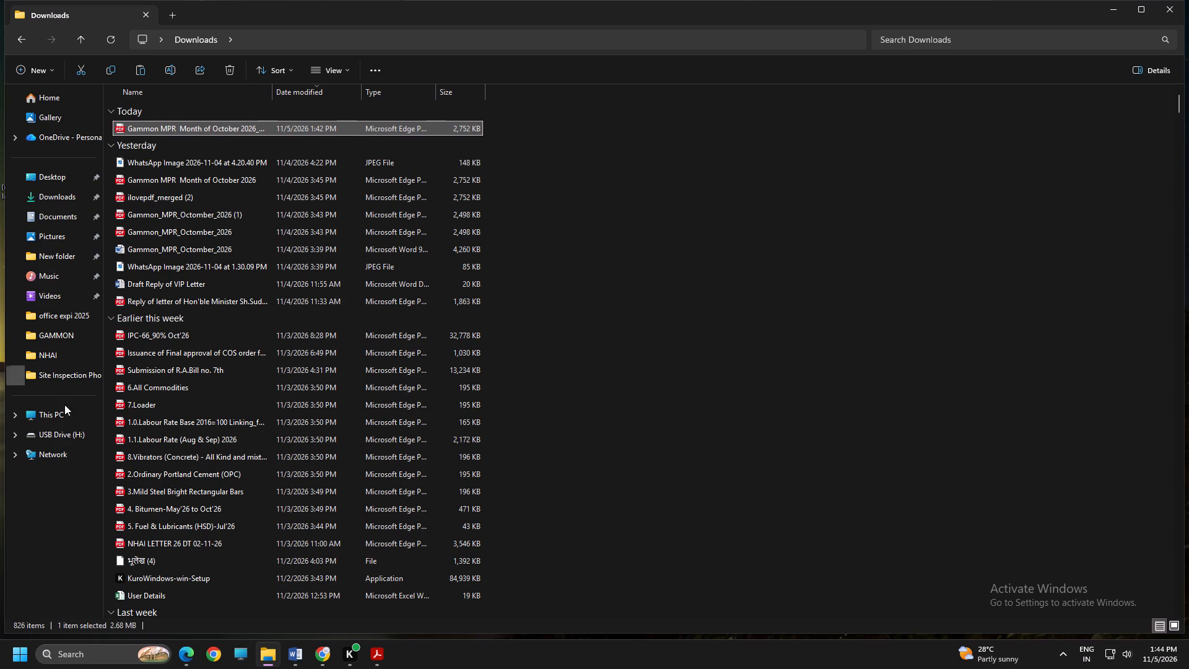
{"action": "left_click", "coordinate": [61, 427]}
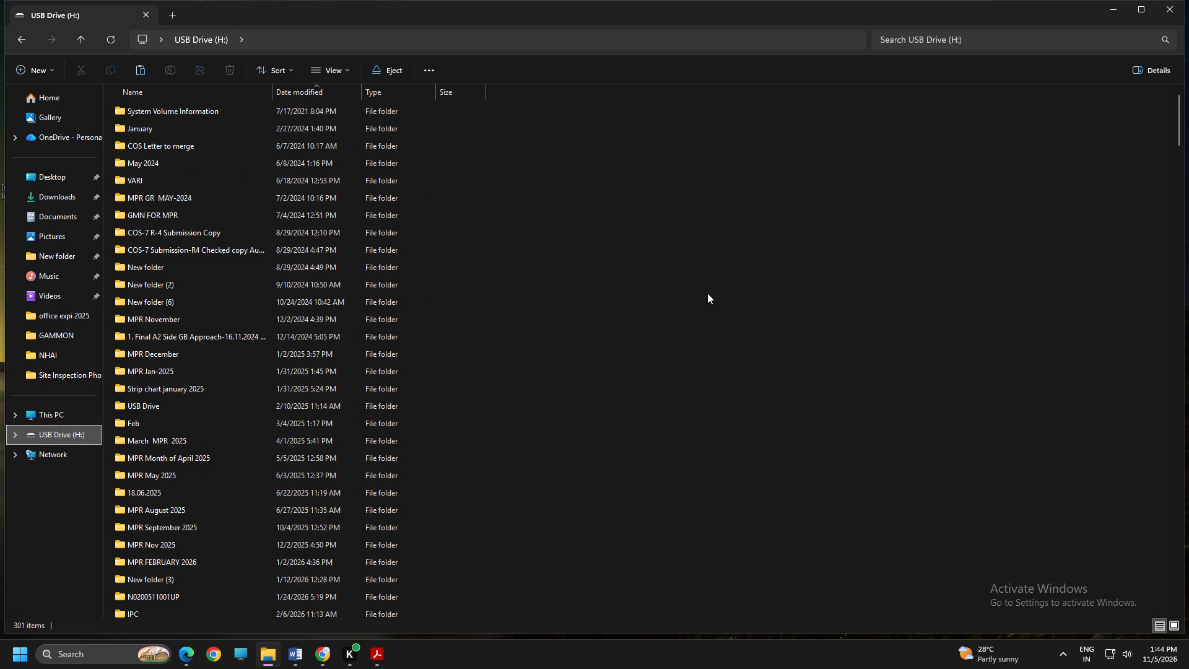
{"action": "key", "text": "ctrl+v"}
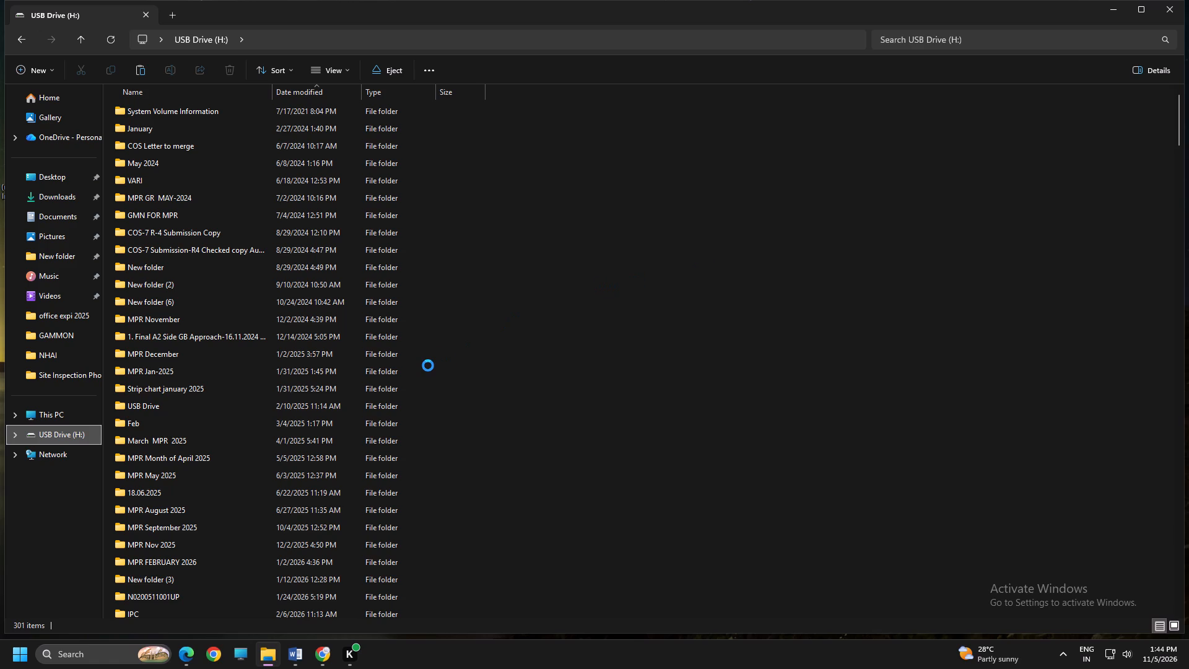
{"action": "scroll", "coordinate": [435, 431], "scroll_direction": "down", "scroll_amount": 4}
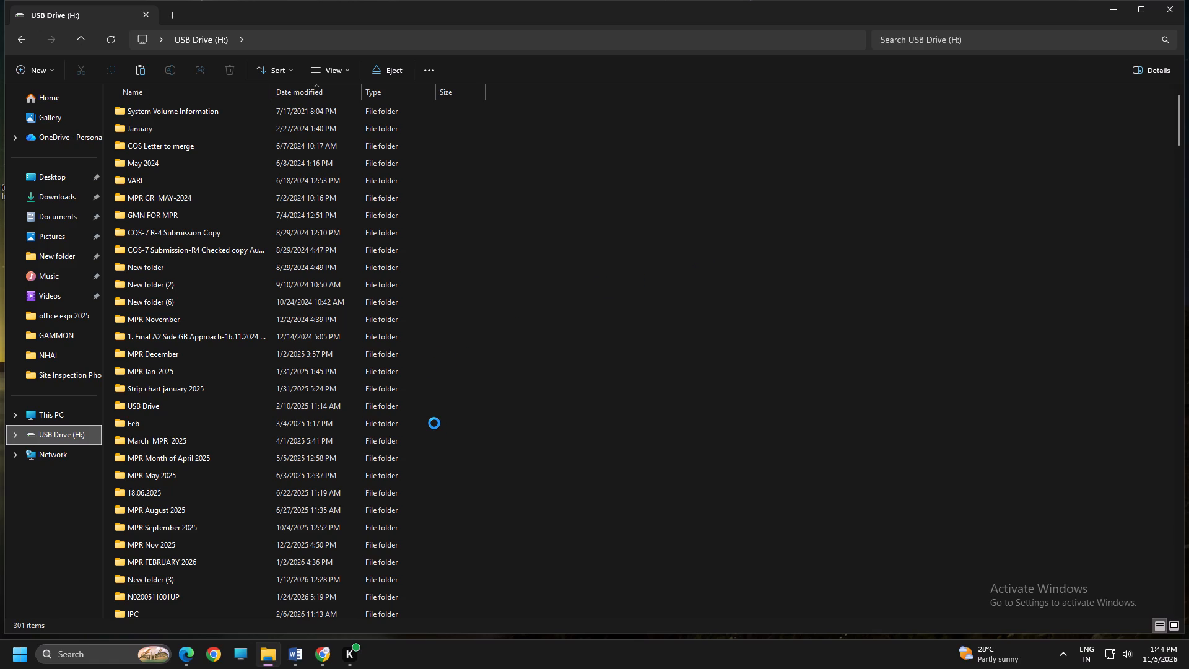
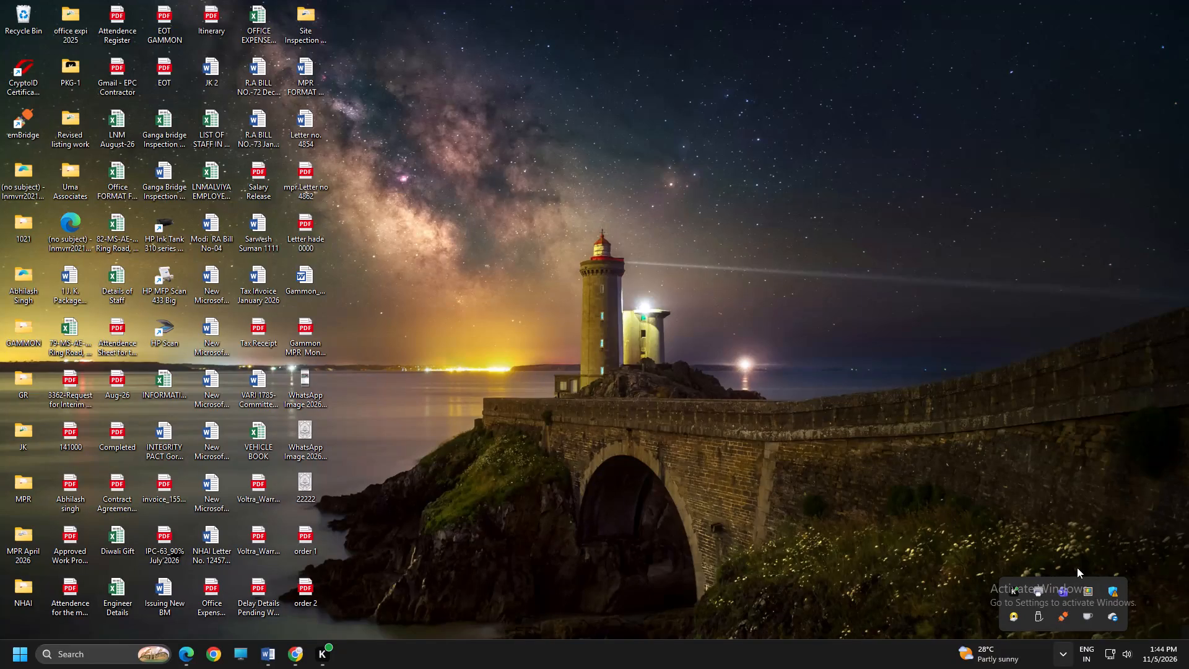
Safely eject the USB mass storage device and dismiss the removal notification.
{"action": "left_click", "coordinate": [1073, 537]}
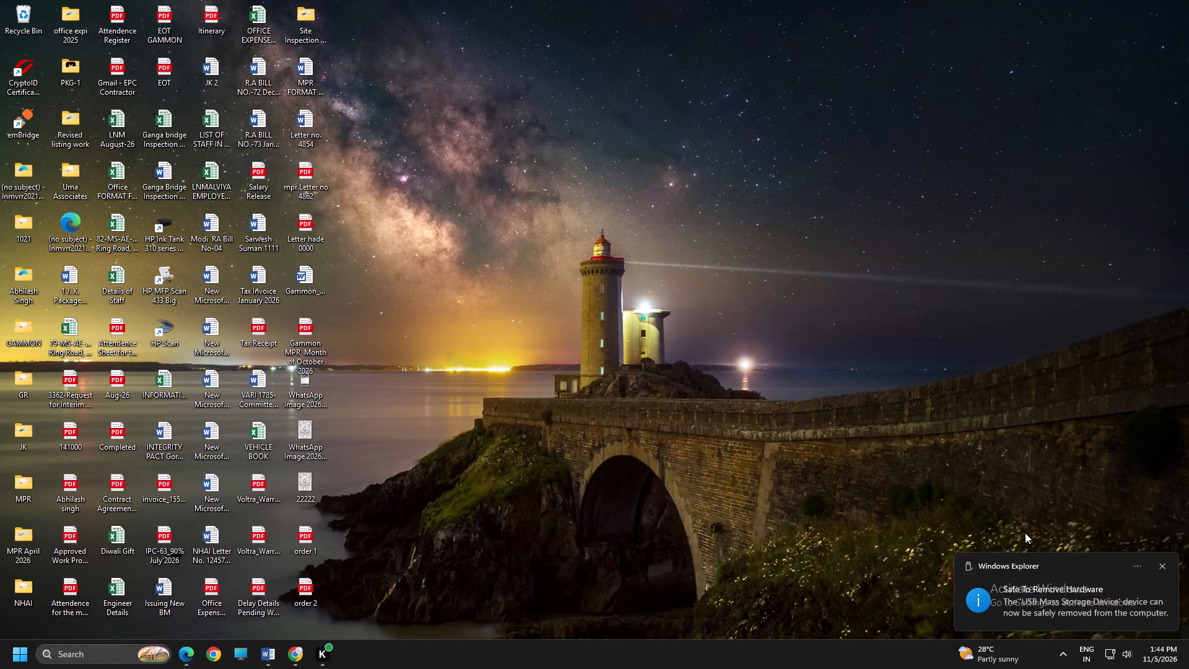
{"action": "left_click", "coordinate": [1162, 563]}
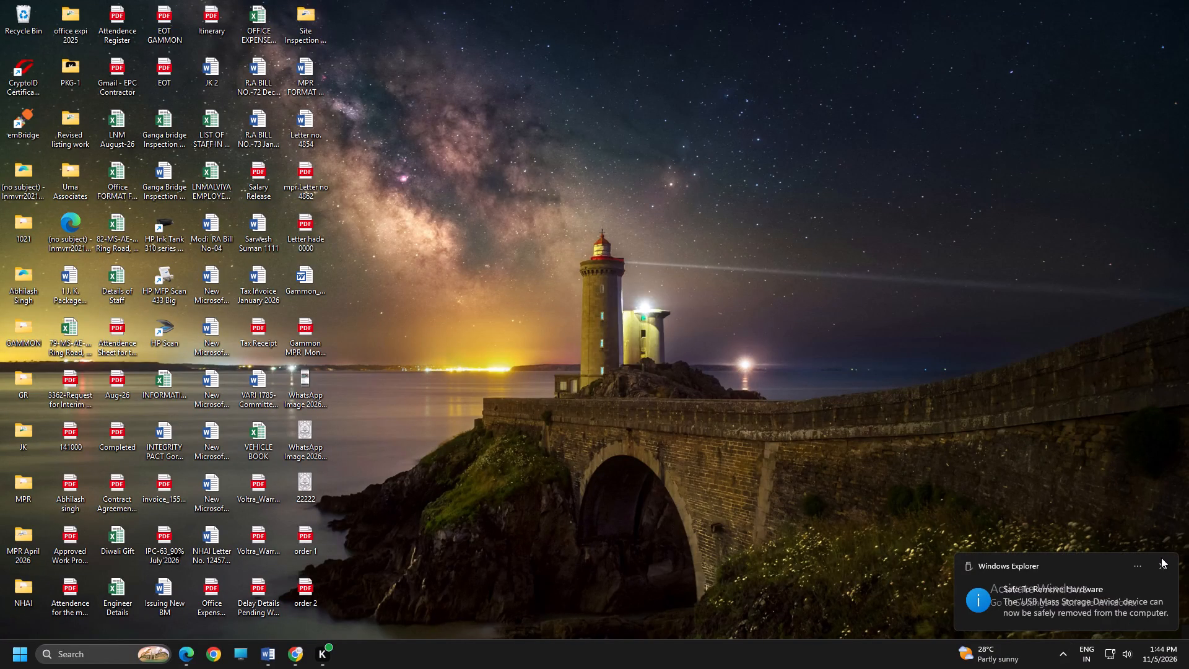